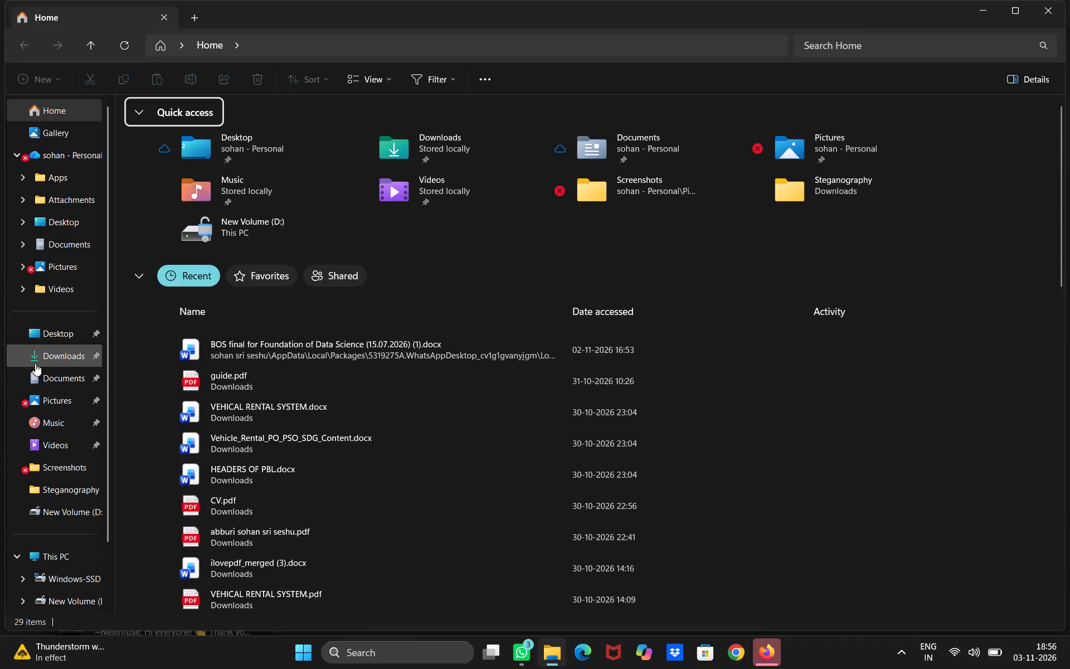
# Open VEHICAL RENTAL SYSTEM.docx from the Downloads folder and maximize its window.
pyautogui.click(48, 350)
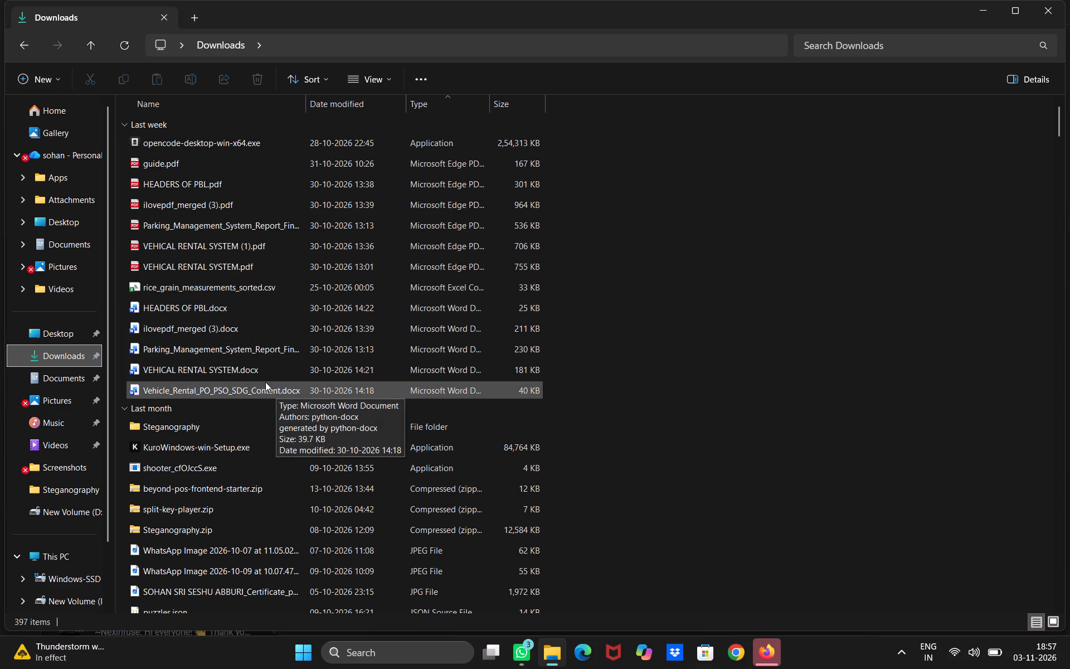
pyautogui.doubleClick(234, 370)
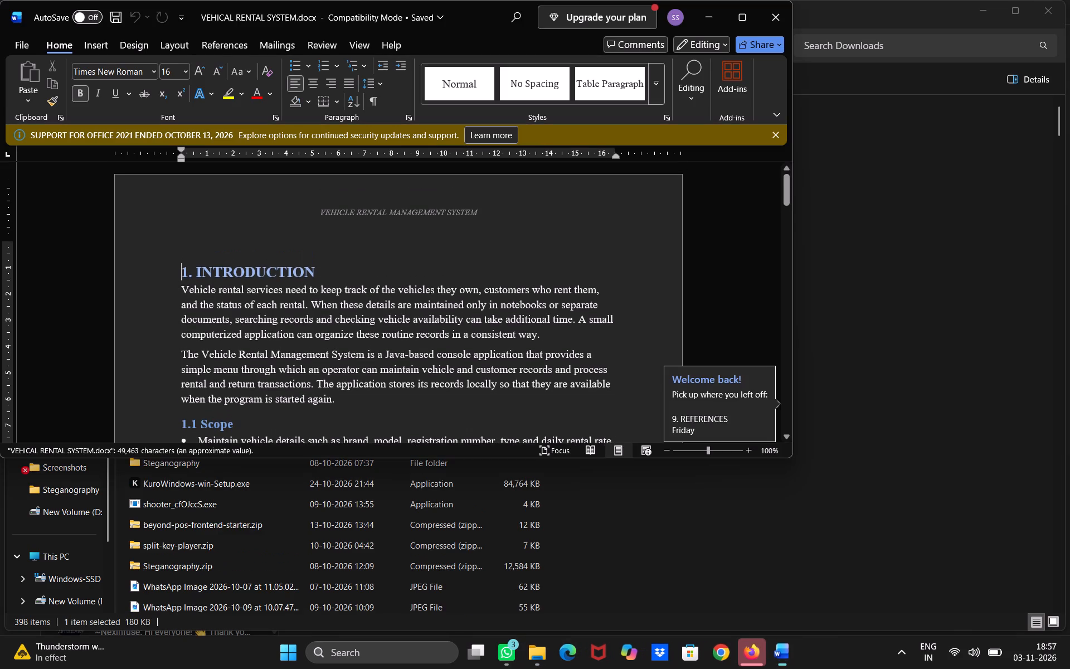
pyautogui.click(730, 22)
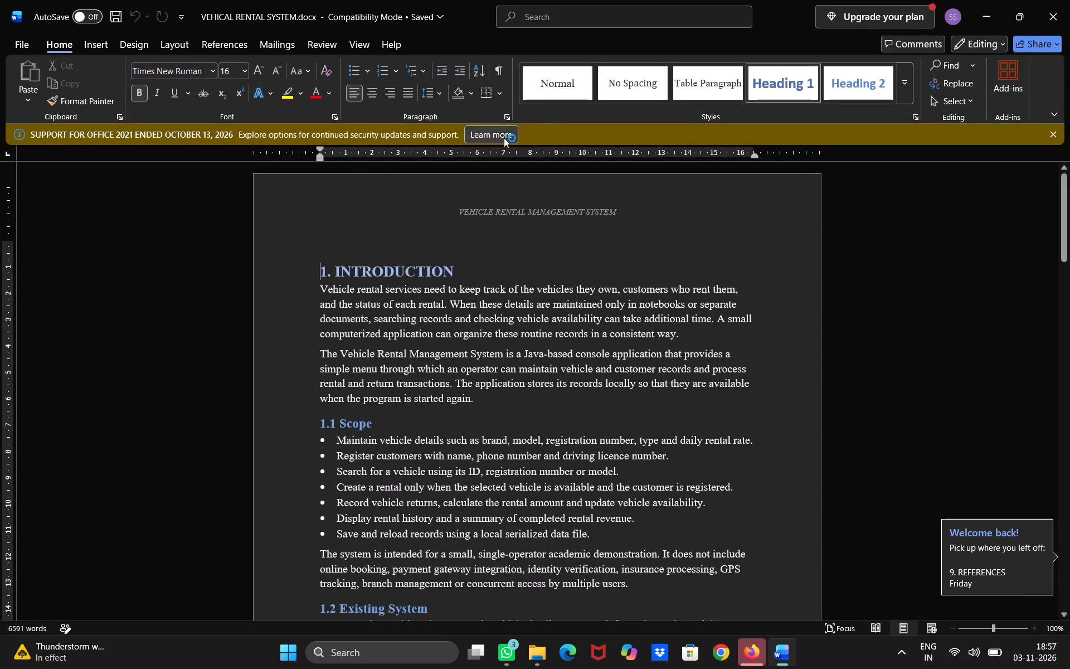
# Examine the final pages of the report around the SDG list and the SDG Mapping Matrix.
pyautogui.scroll(-5, 524, 229)
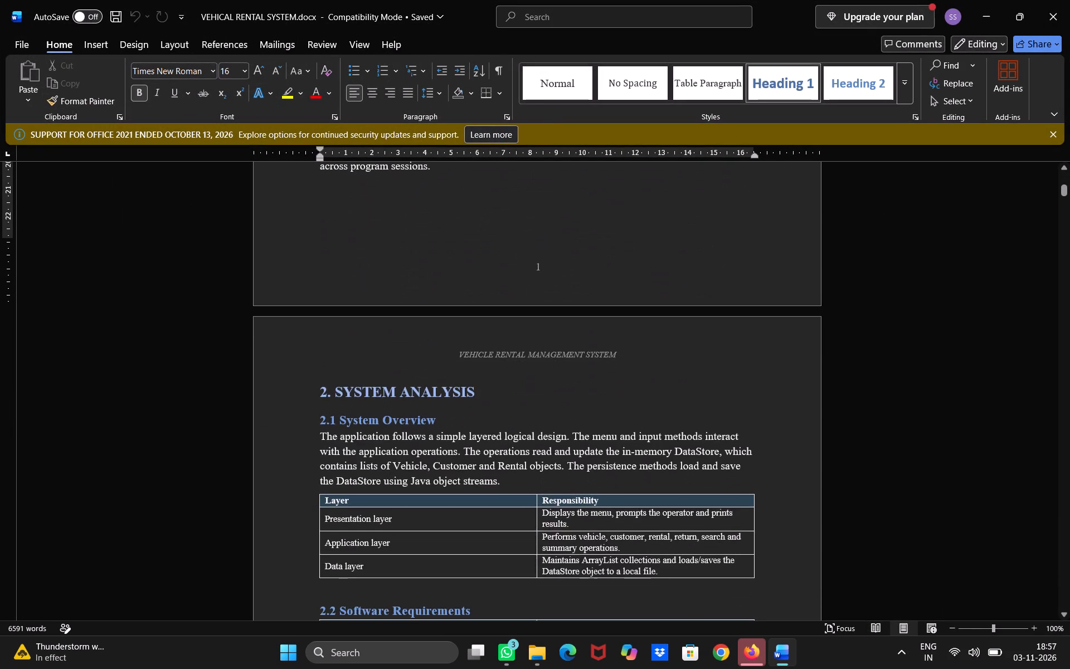
pyautogui.moveTo(1063, 195); pyautogui.dragTo(1069, 651)
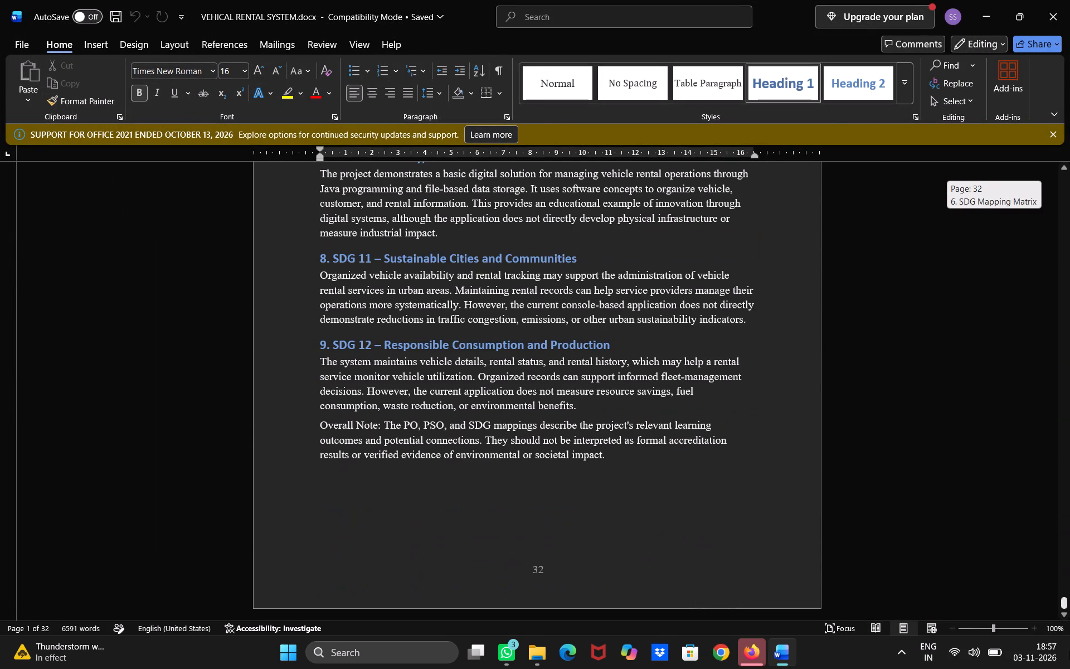
pyautogui.moveTo(1069, 651); pyautogui.dragTo(1057, 668)
pyautogui.scroll(2, 908, 501)
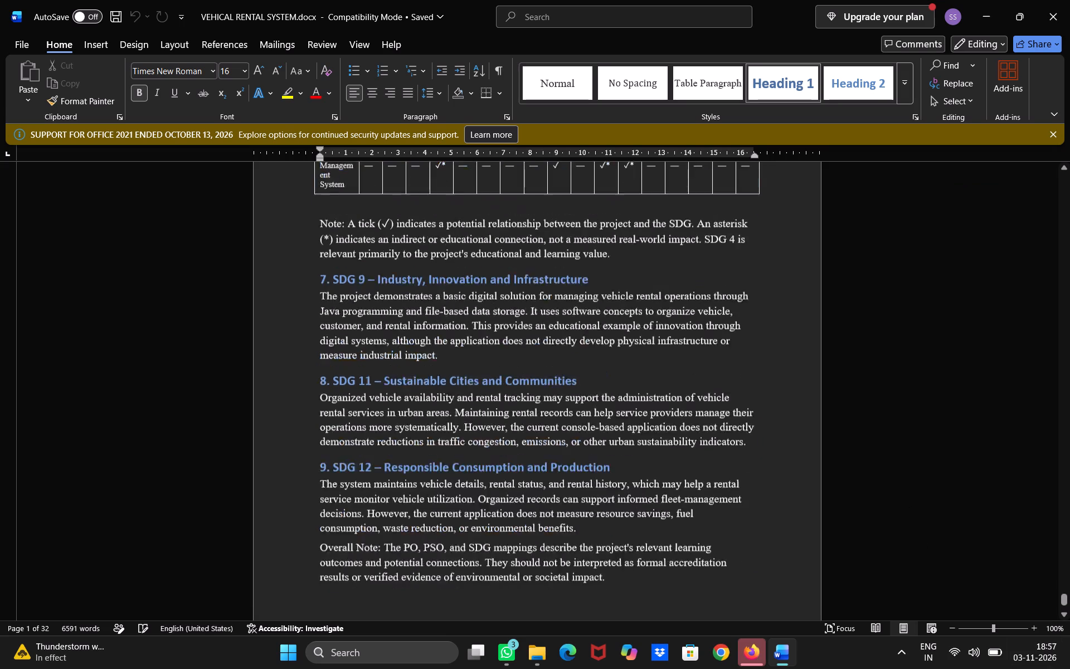
pyautogui.scroll(4, 908, 501)
pyautogui.scroll(-2, 908, 501)
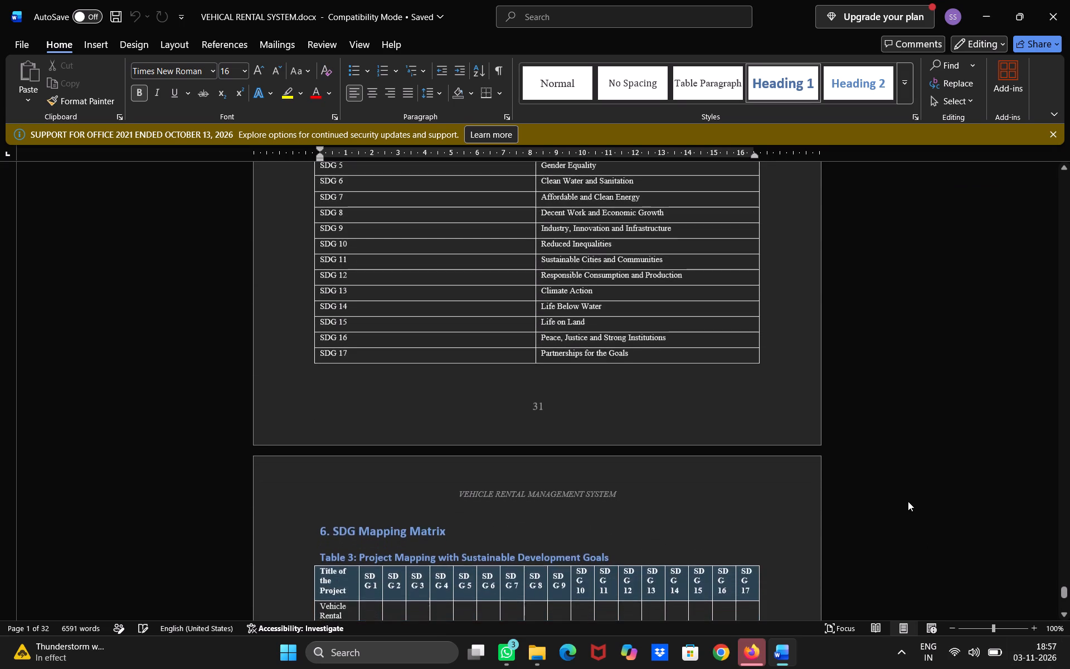
pyautogui.scroll(-1, 908, 501)
pyautogui.keyDown('ctrl'); pyautogui.scroll(1, 908, 501); pyautogui.keyUp('ctrl')
pyautogui.keyDown('ctrl'); pyautogui.scroll(-1, 908, 501); pyautogui.keyUp('ctrl')
pyautogui.keyDown('ctrl'); pyautogui.scroll(1, 908, 501); pyautogui.keyUp('ctrl')
pyautogui.keyDown('ctrl'); pyautogui.scroll(-1, 908, 501); pyautogui.keyUp('ctrl')
pyautogui.keyDown('ctrl'); pyautogui.scroll(1, 908, 501); pyautogui.keyUp('ctrl')
pyautogui.keyDown('ctrl'); pyautogui.scroll(-1, 908, 501); pyautogui.keyUp('ctrl')
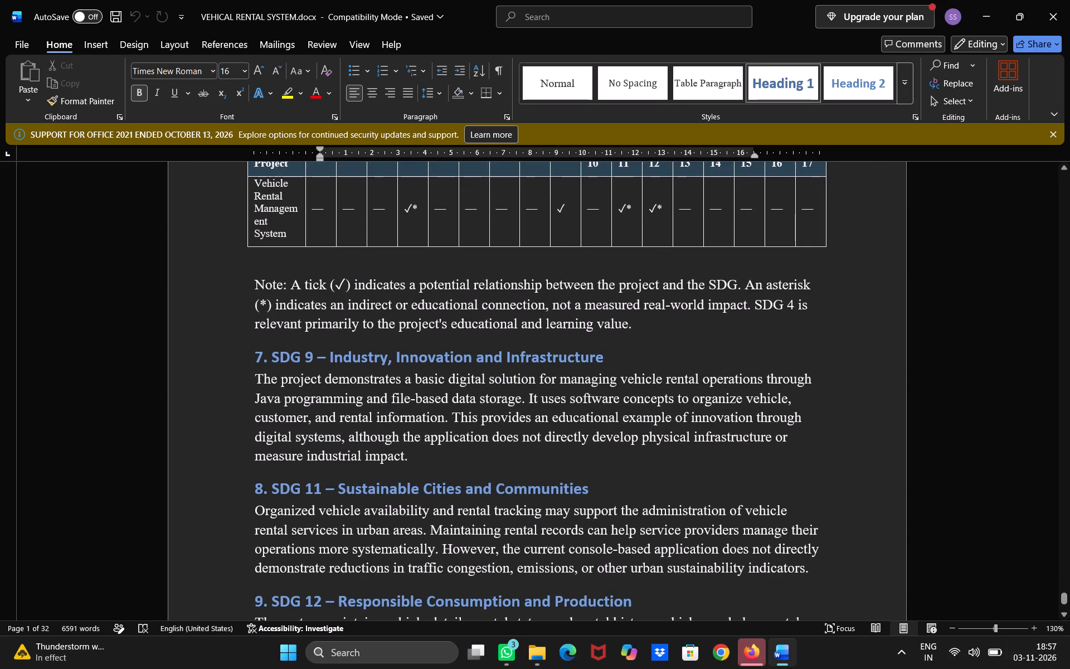
pyautogui.scroll(2, 934, 445)
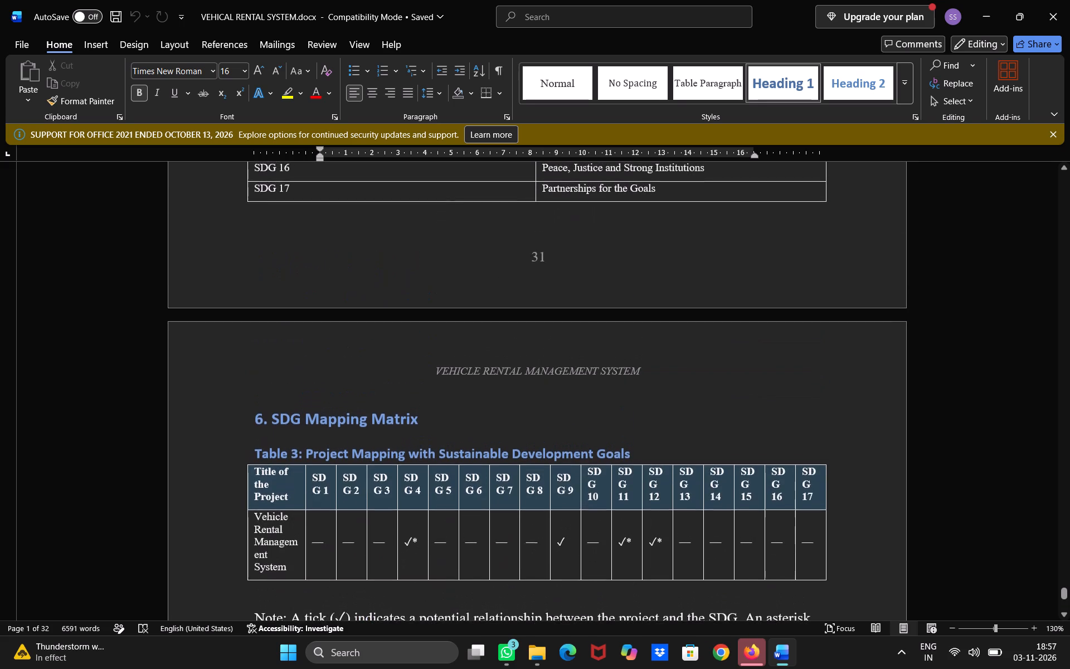
# Delete the "VEHICLE RENTAL MANAGEMENT SYSTEM" text from the page header, leaving the header empty.
pyautogui.click(616, 368)
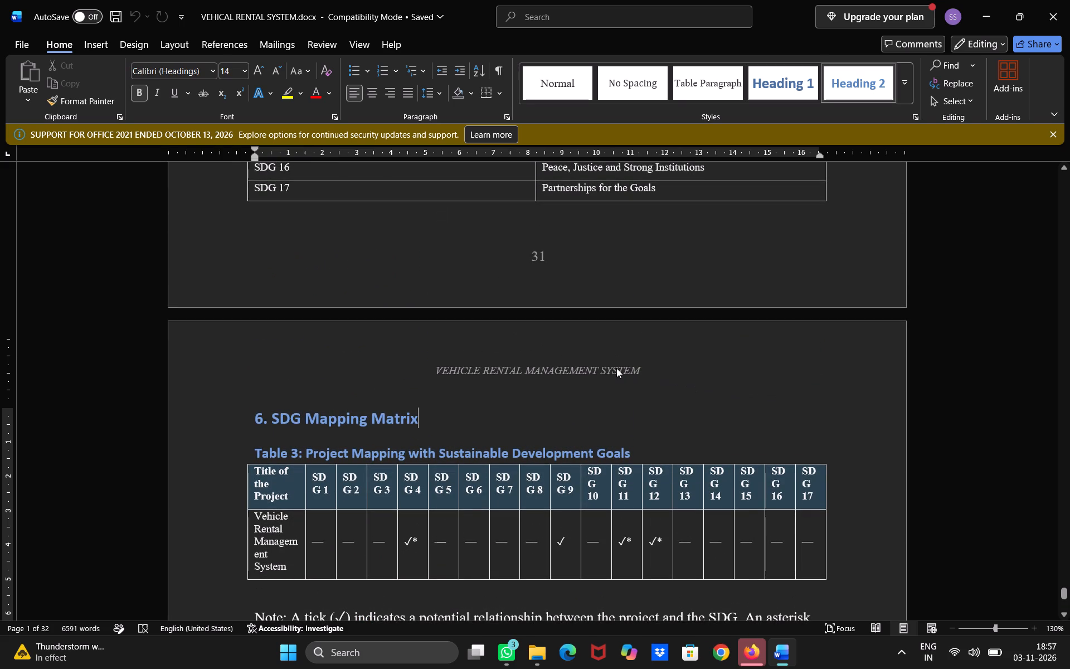
pyautogui.click(616, 368)
pyautogui.tripleClick(616, 368)
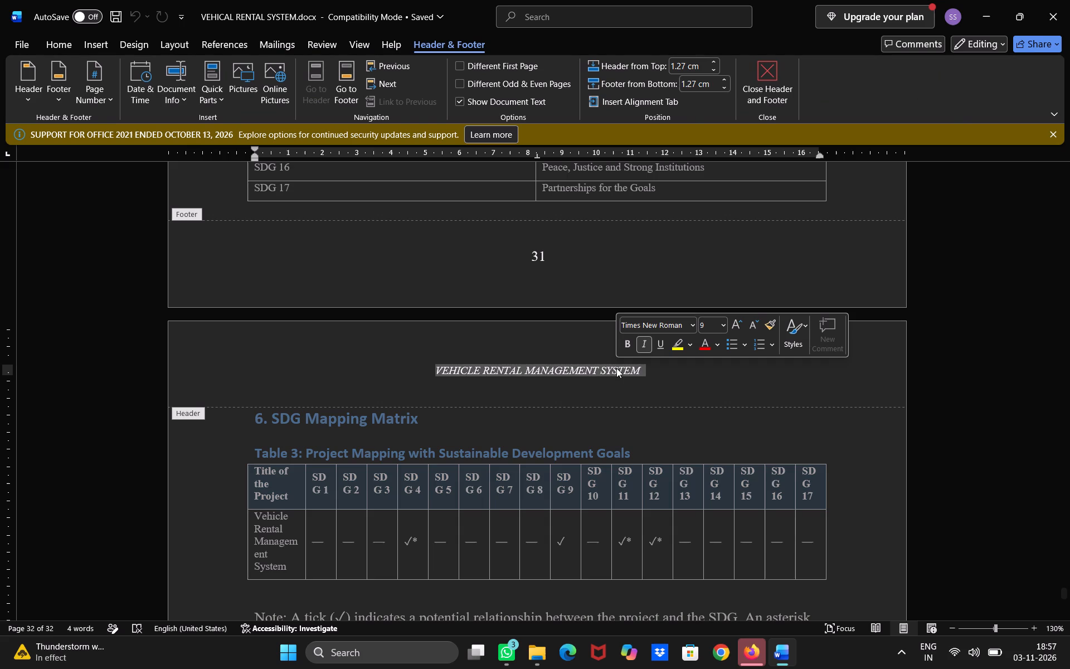
pyautogui.press('BackSpace')
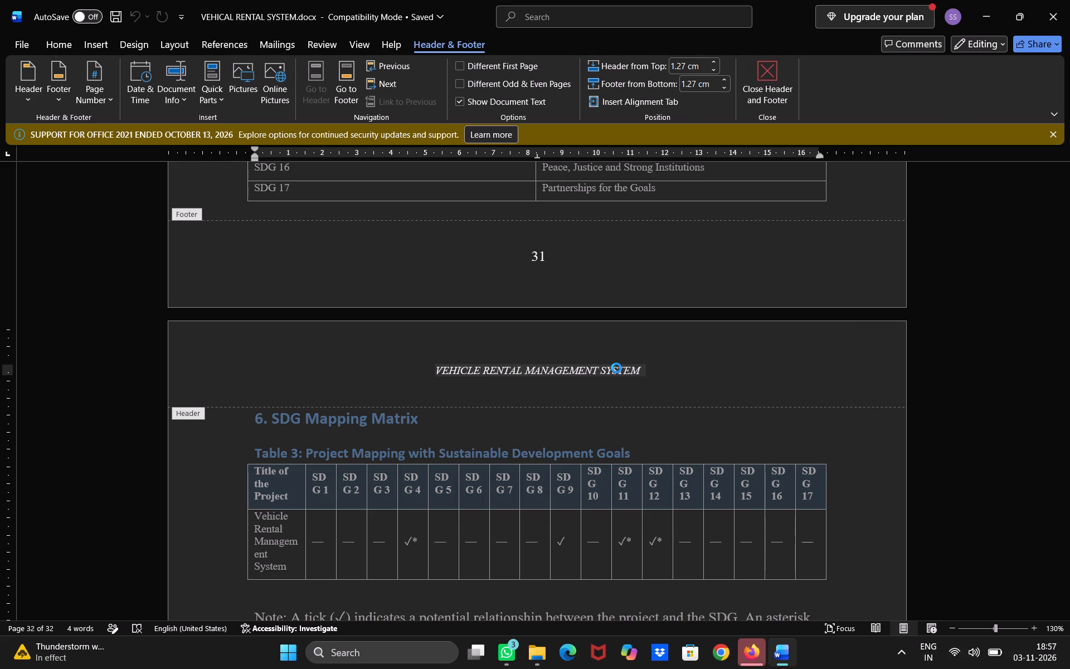
pyautogui.press('BackSpace')
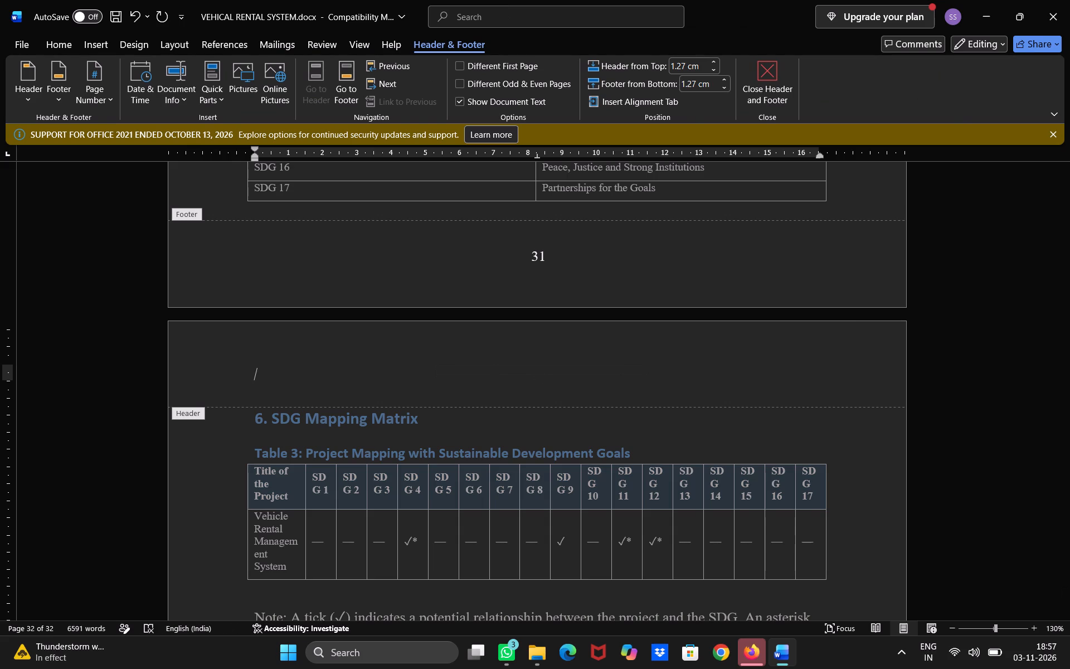
pyautogui.press('BackSpace')
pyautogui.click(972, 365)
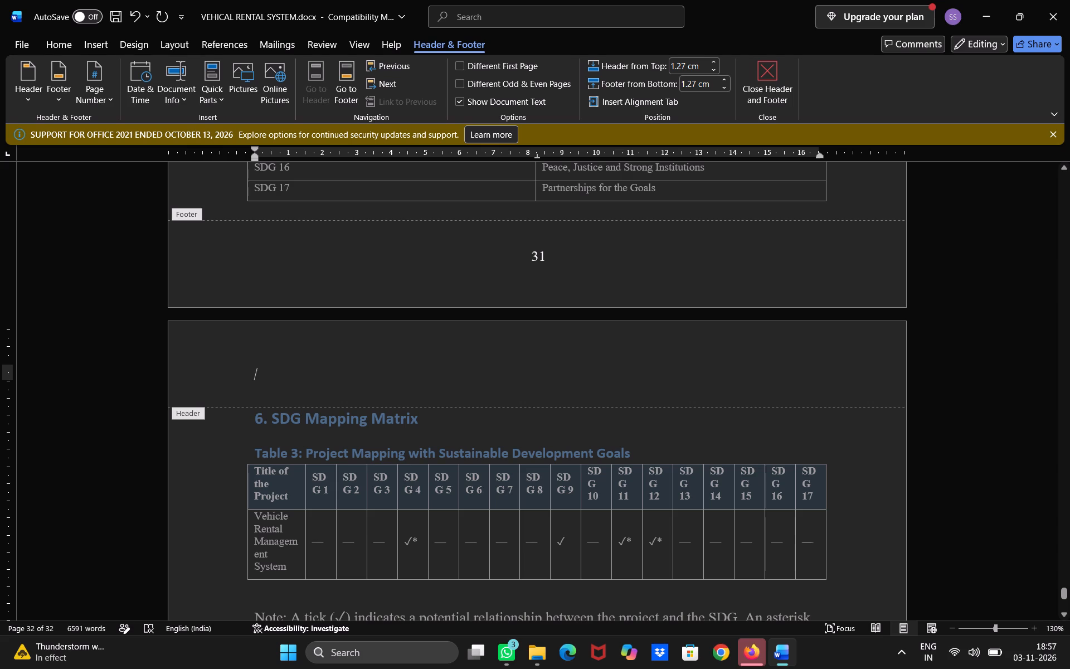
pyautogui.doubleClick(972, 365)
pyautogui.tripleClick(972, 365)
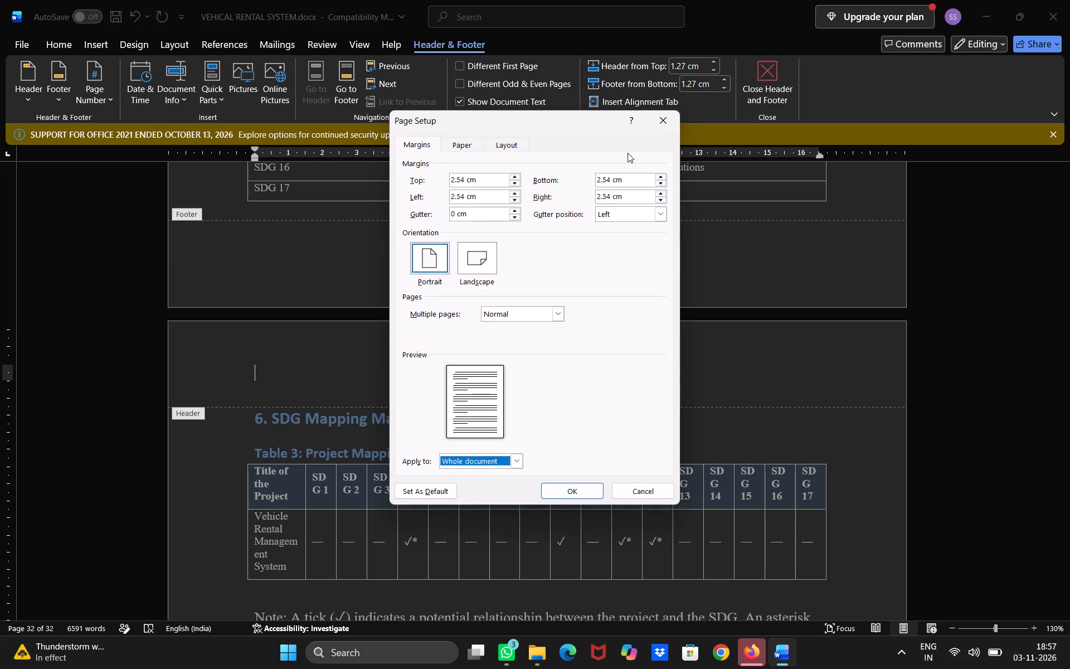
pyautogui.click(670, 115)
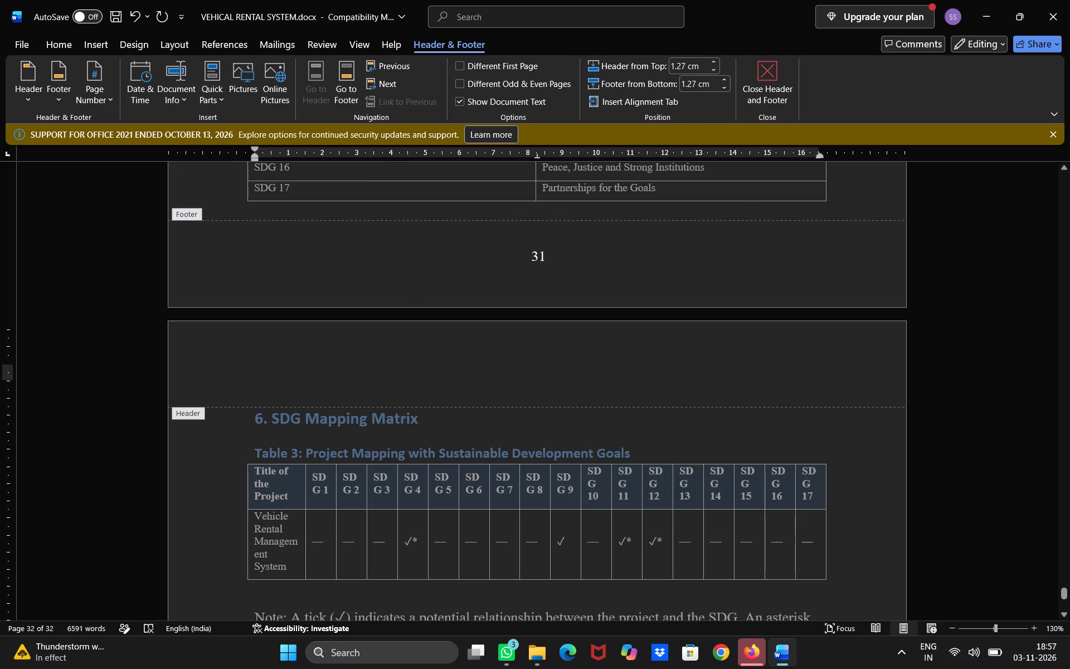
# Leave header editing and return to the document body.
pyautogui.click(743, 200)
pyautogui.click(743, 200)
pyautogui.click(802, 185)
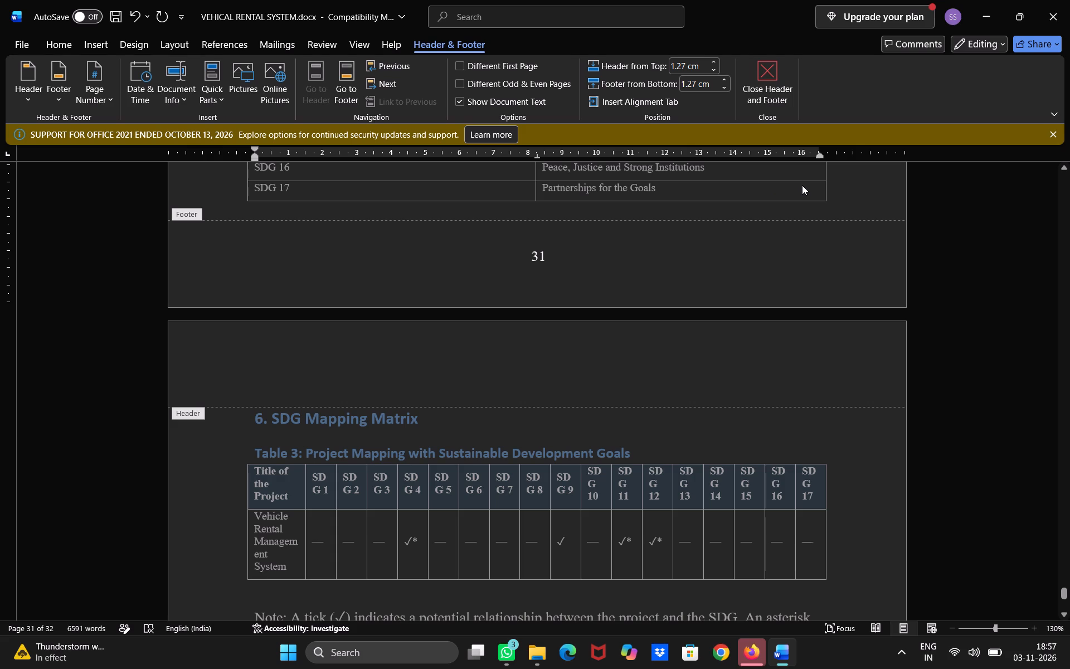
pyautogui.click(802, 185)
pyautogui.doubleClick(802, 185)
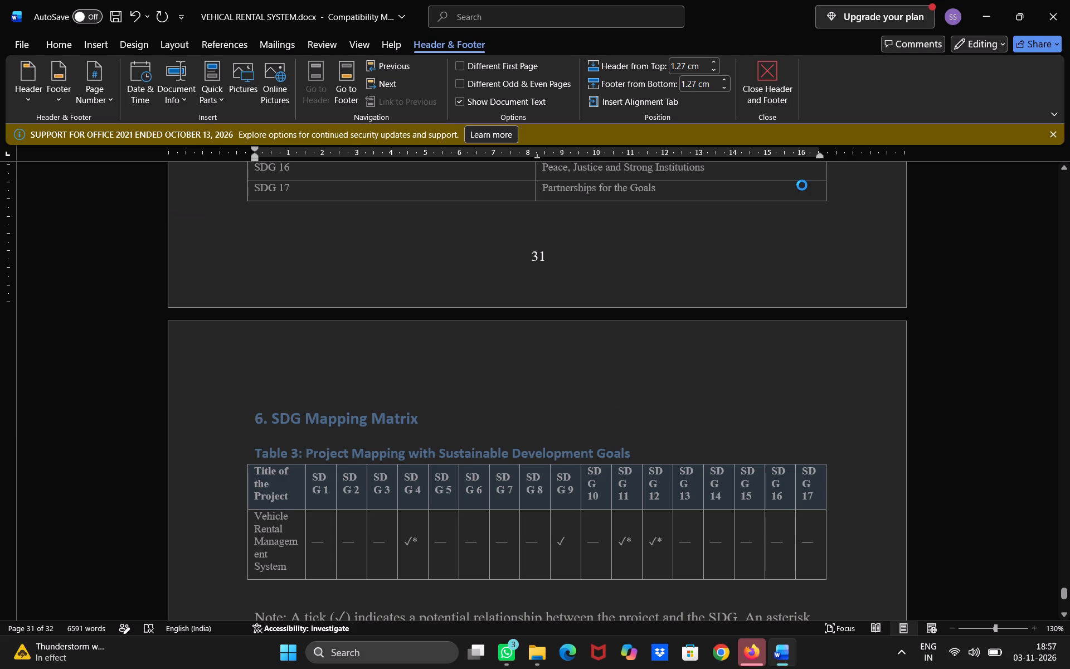
pyautogui.click(962, 204)
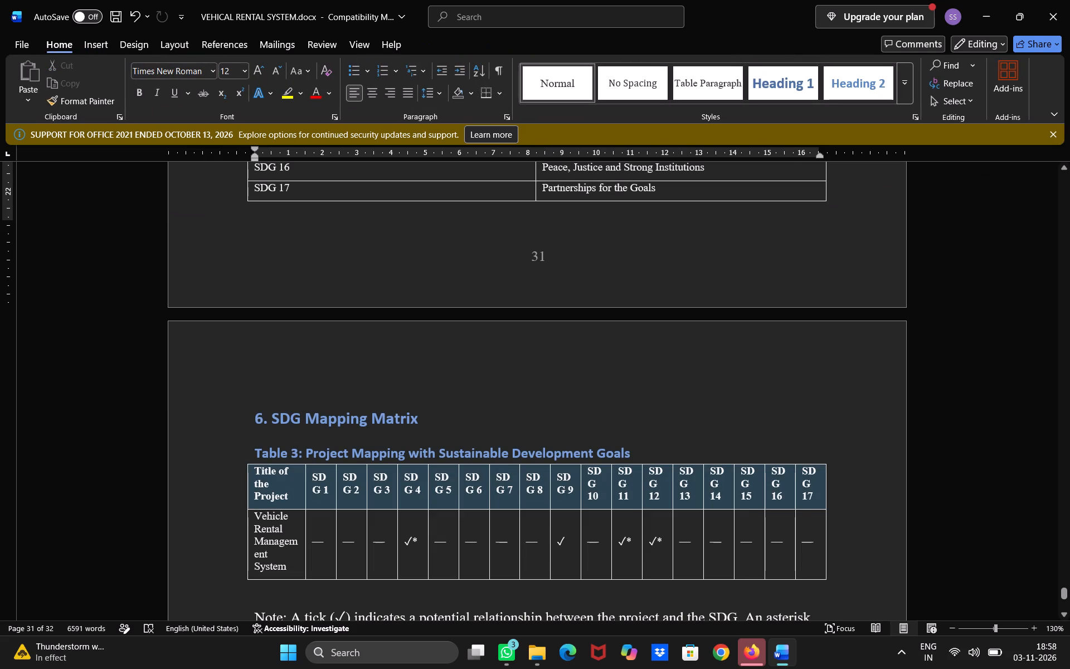
# Review the report's pages back to the Introduction, checking the page headers throughout.
pyautogui.scroll(10, 962, 204)
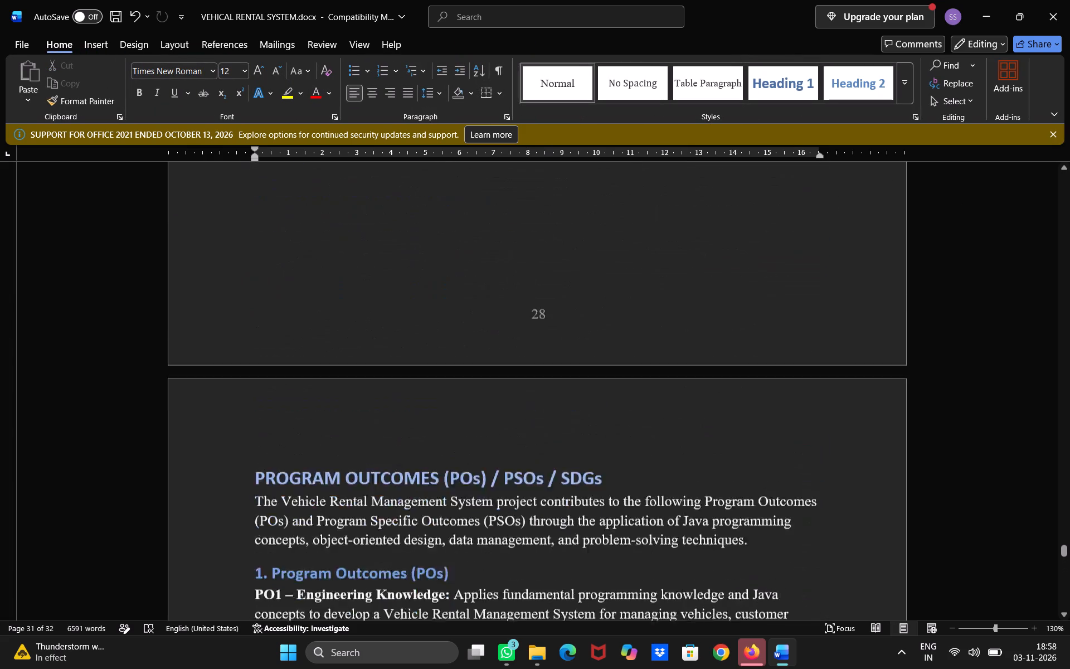
pyautogui.scroll(15, 962, 204)
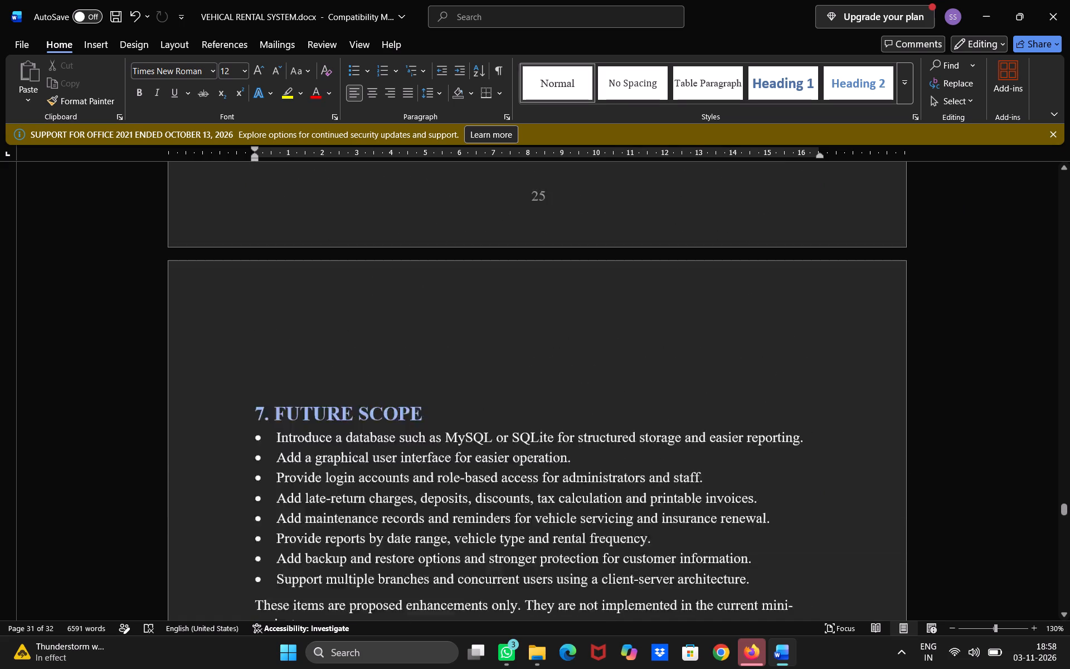
pyautogui.scroll(11, 962, 204)
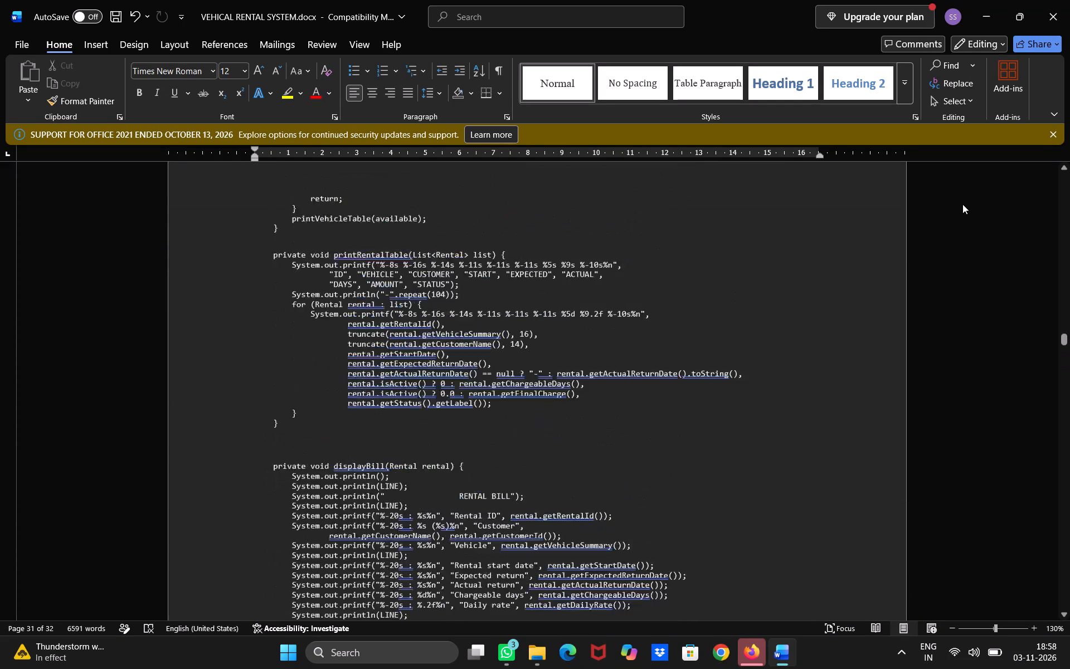
pyautogui.scroll(9, 962, 204)
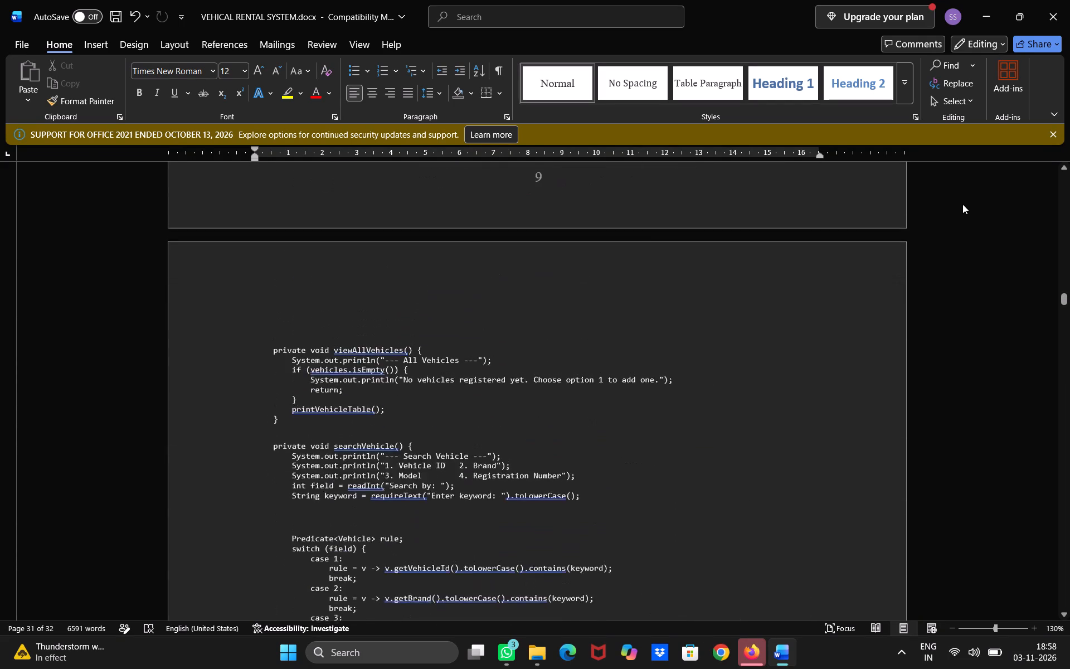
pyautogui.scroll(19, 962, 204)
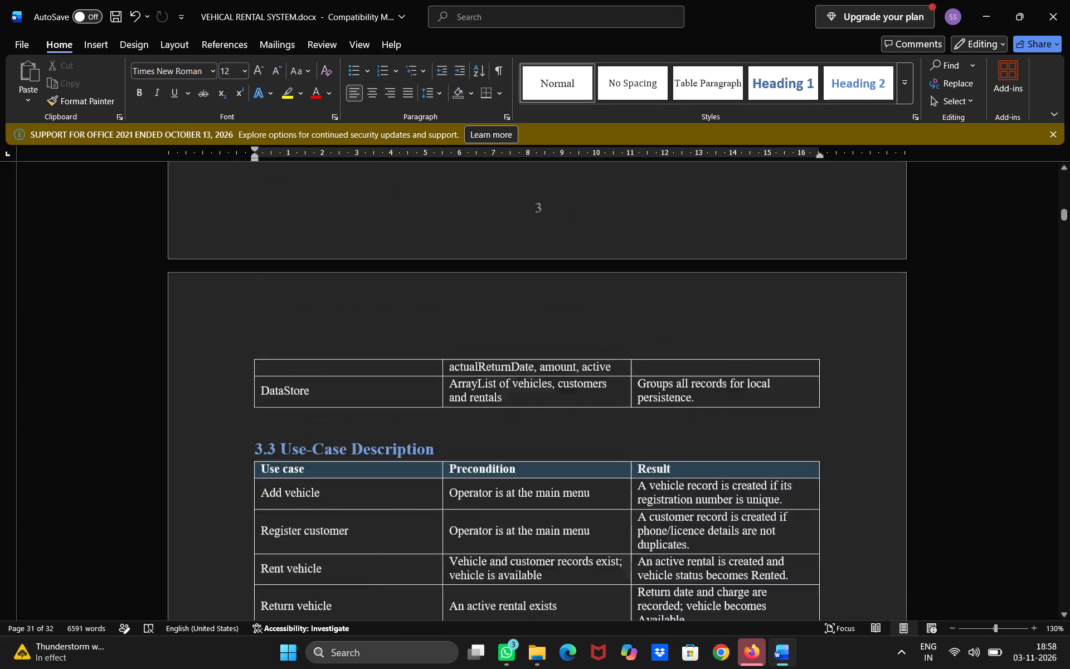
pyautogui.scroll(9, 962, 204)
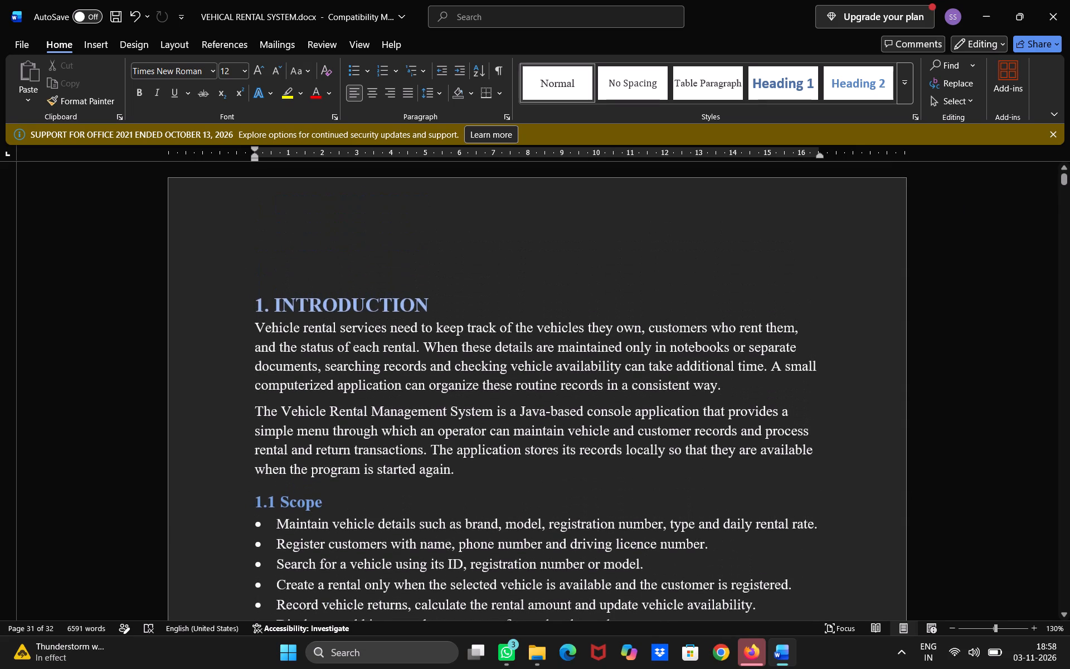
# Save the vehicle rental report document.
pyautogui.hotkey('ctrl', 's')
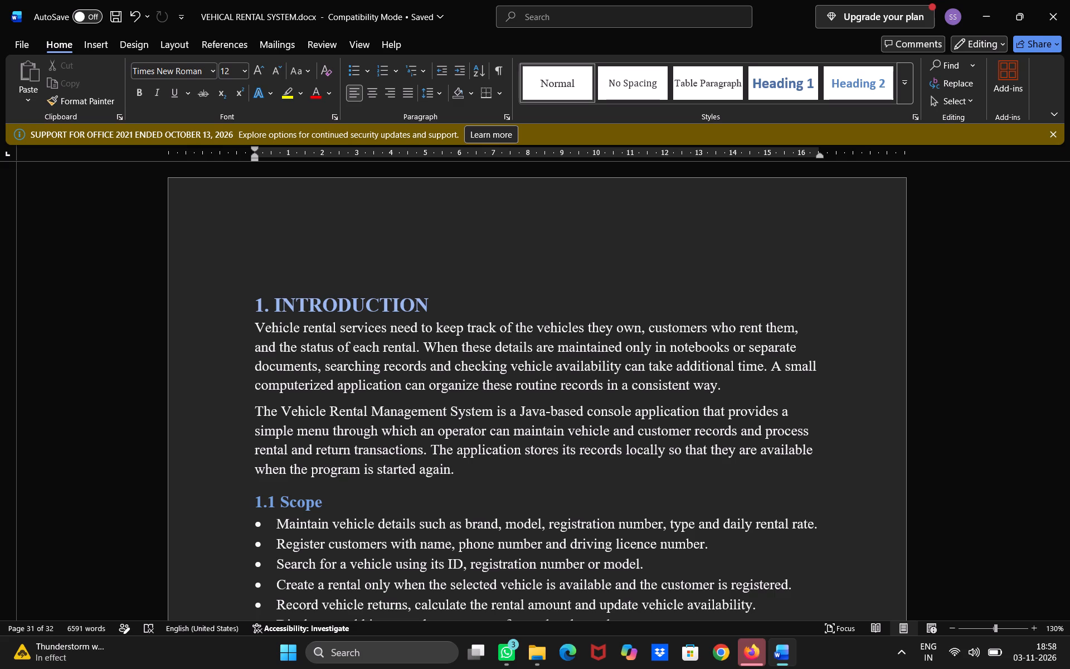
pyautogui.hotkey('ctrl', 's')
# In File Explorer, delete Vehicle_Rental_PO_PSO_SDG_Content.docx, VEHICAL RENTAL SYSTEM.pdf and VEHICAL RENTAL SYSTEM (1).pdf from the Downloads folder.
pyautogui.click(526, 661)
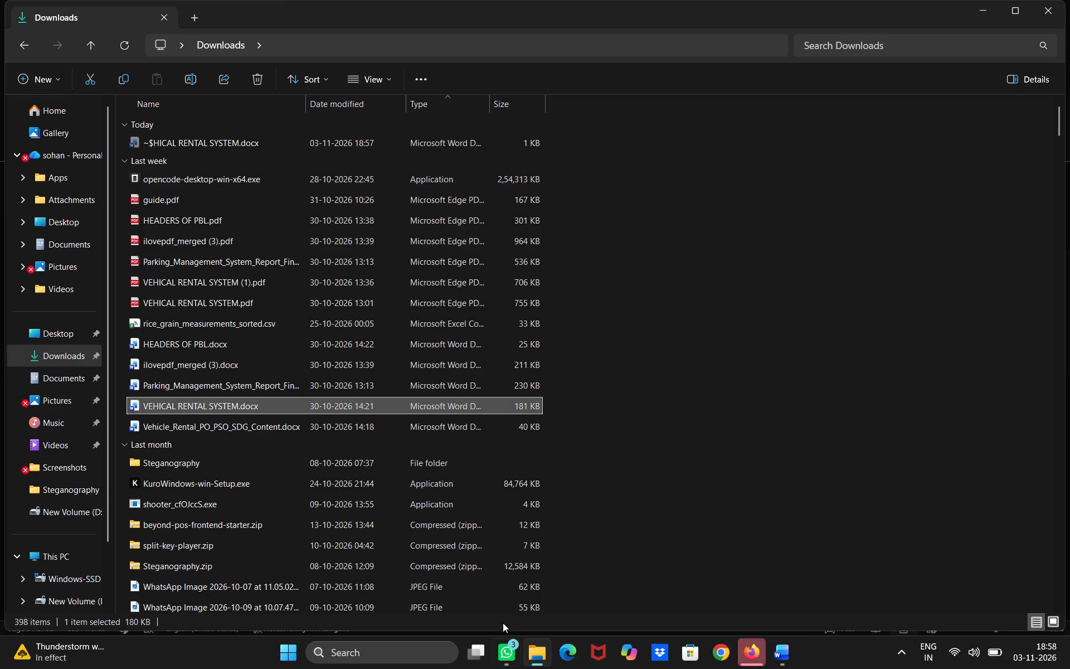
pyautogui.click(369, 433)
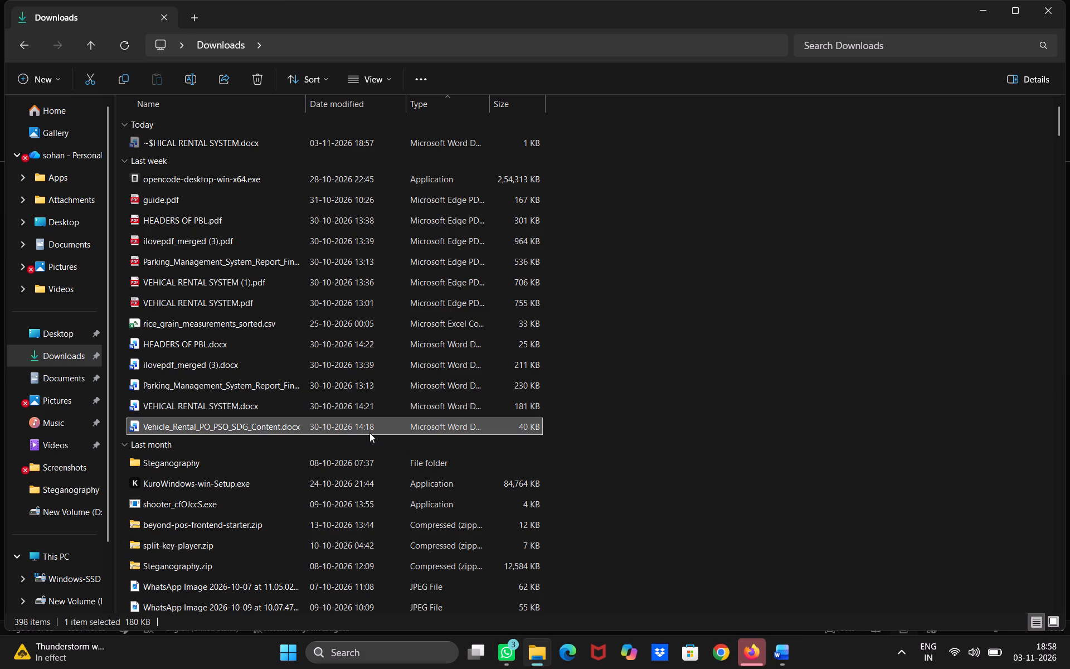
pyautogui.press('Delete')
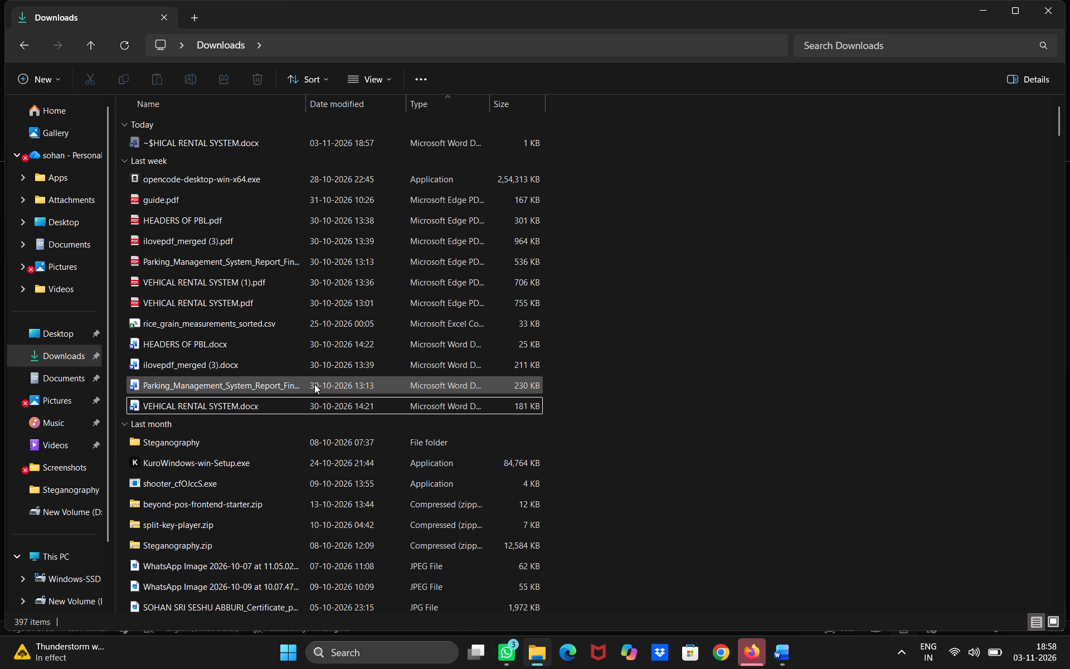
pyautogui.click(304, 304)
pyautogui.press('Delete')
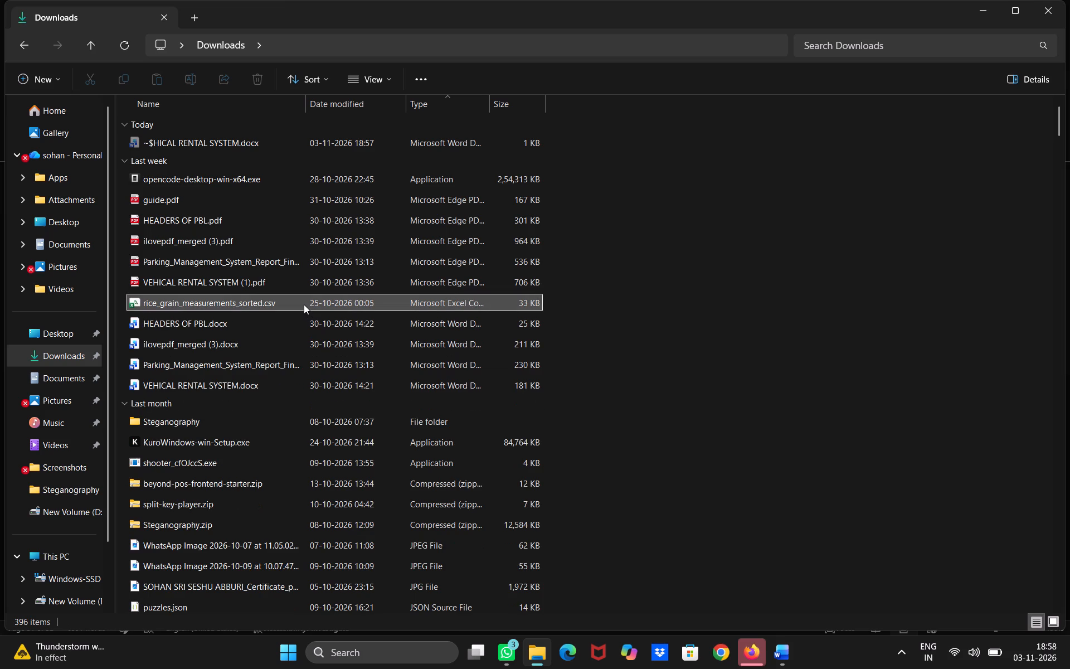
pyautogui.click(305, 285)
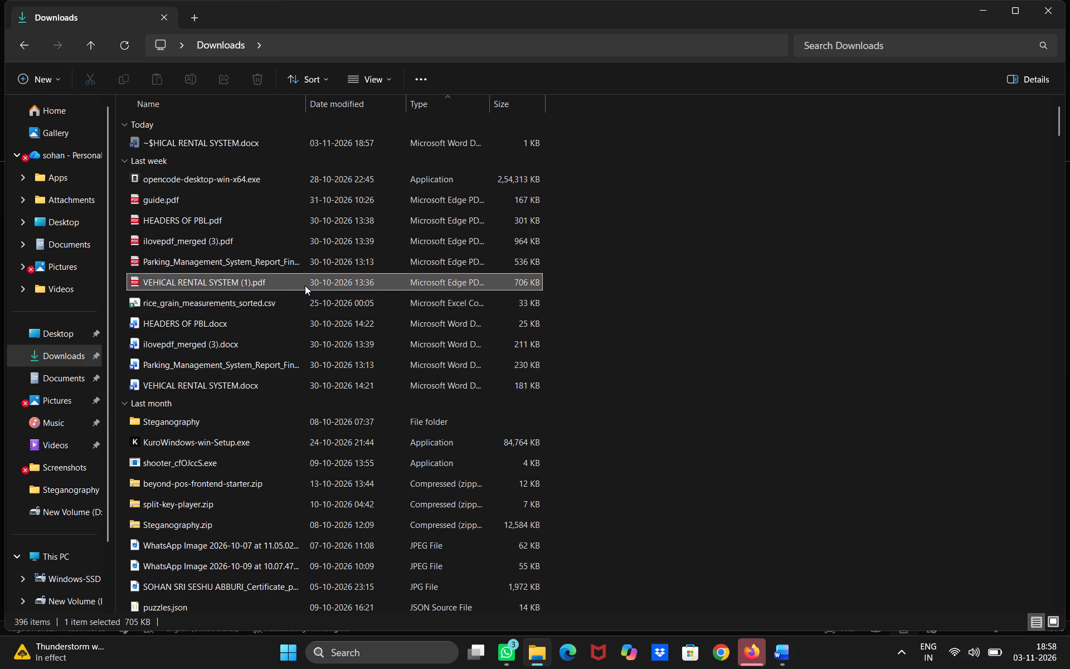
pyautogui.press('Delete')
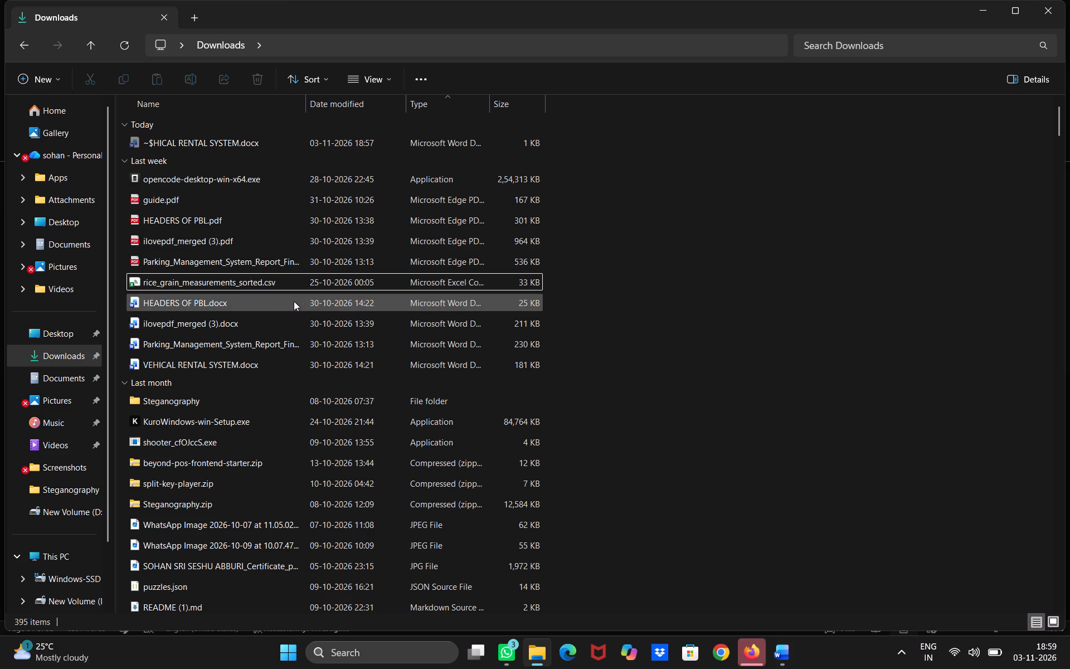
# Open HEADERS OF PBL.docx from the Downloads folder.
pyautogui.doubleClick(289, 302)
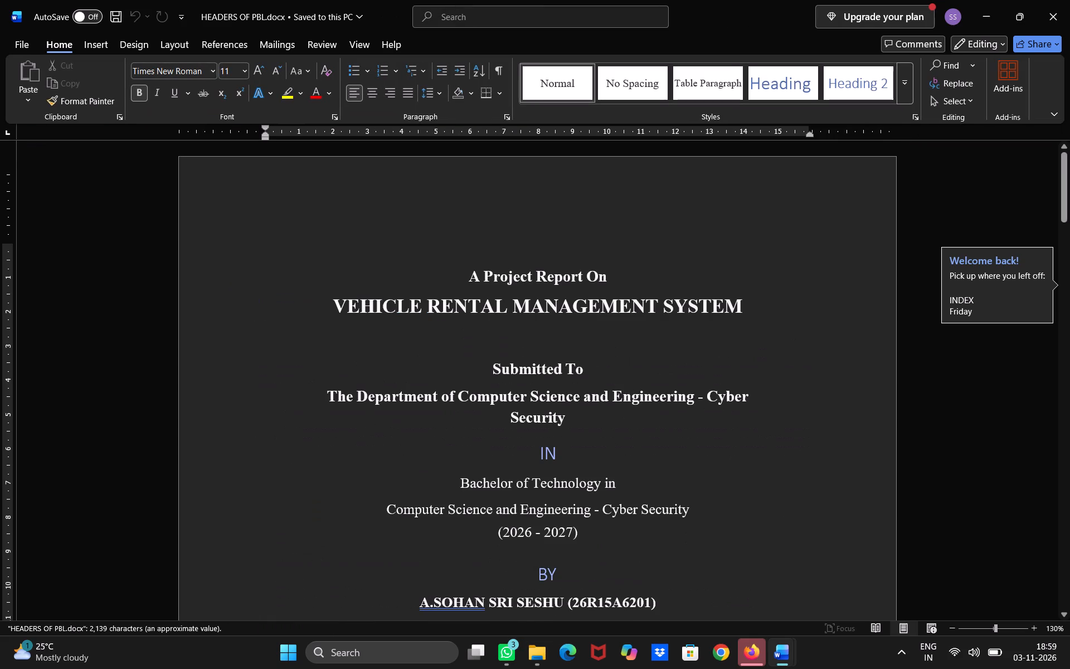
# Review the title page, index and abstract pages of HEADERS OF PBL.docx.
pyautogui.scroll(-4, 931, 397)
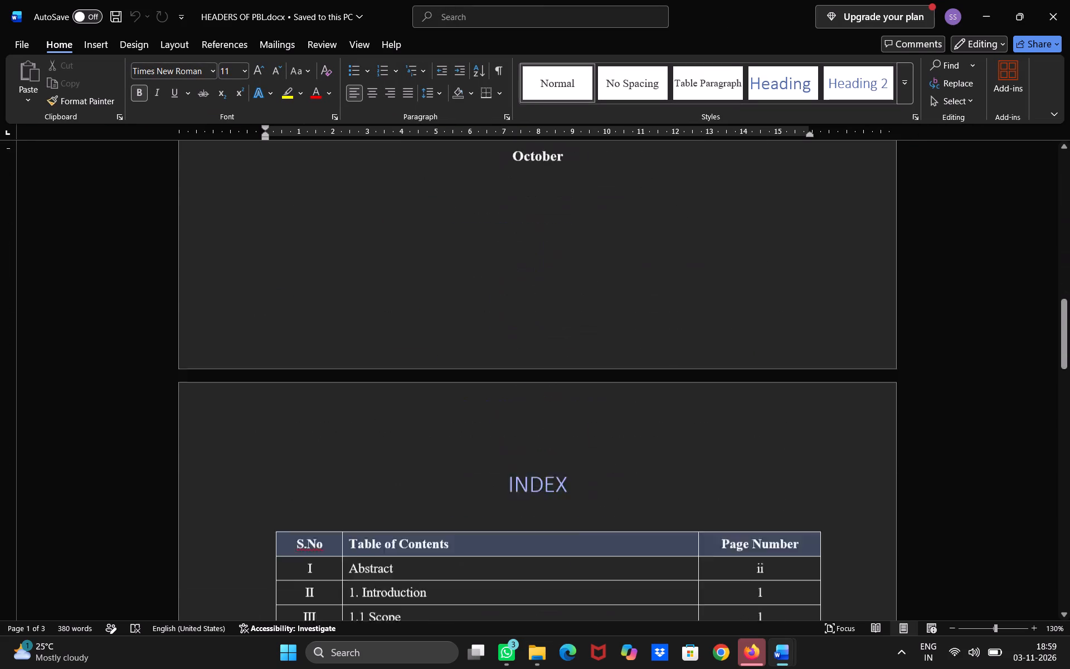
pyautogui.scroll(-5, 931, 397)
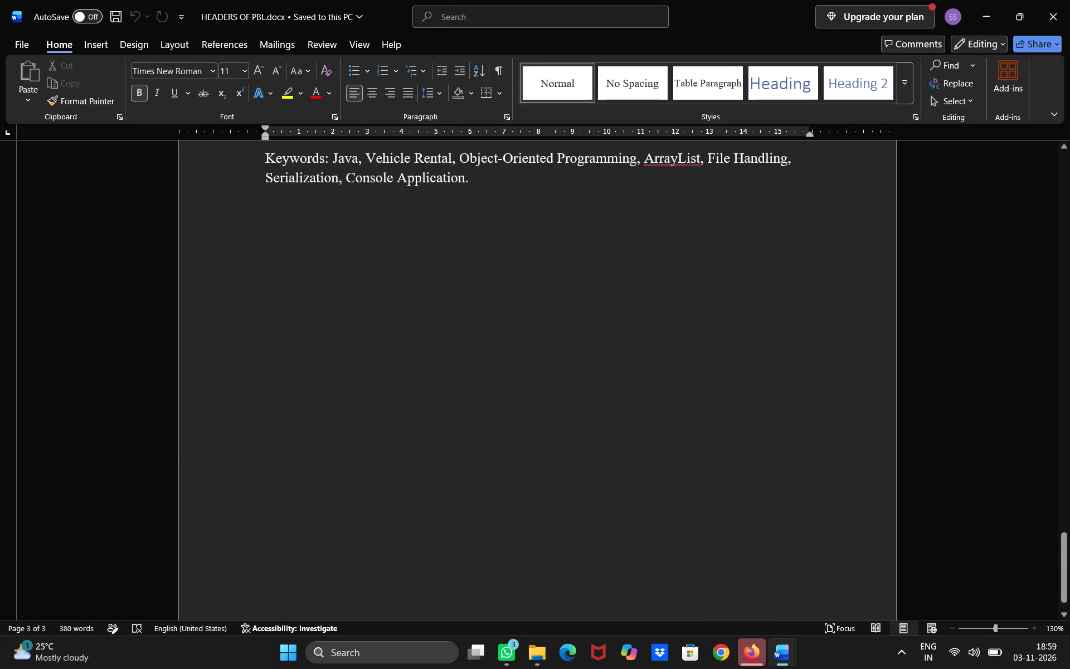
pyautogui.scroll(-5, 931, 397)
pyautogui.scroll(10, 931, 397)
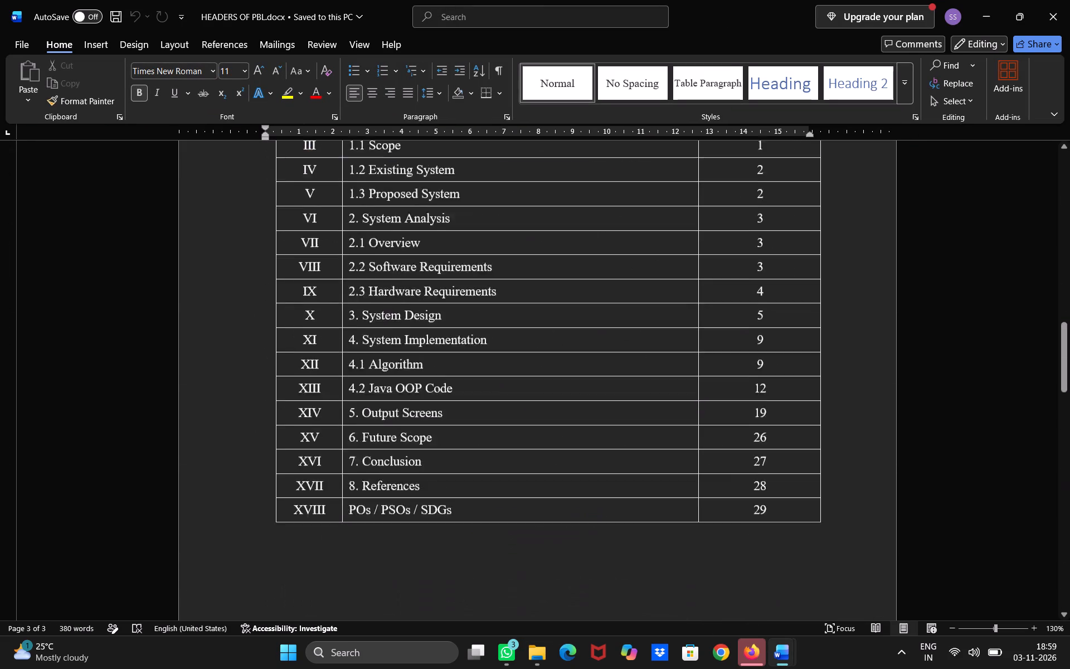
pyautogui.scroll(-5, 931, 397)
pyautogui.scroll(2, 931, 397)
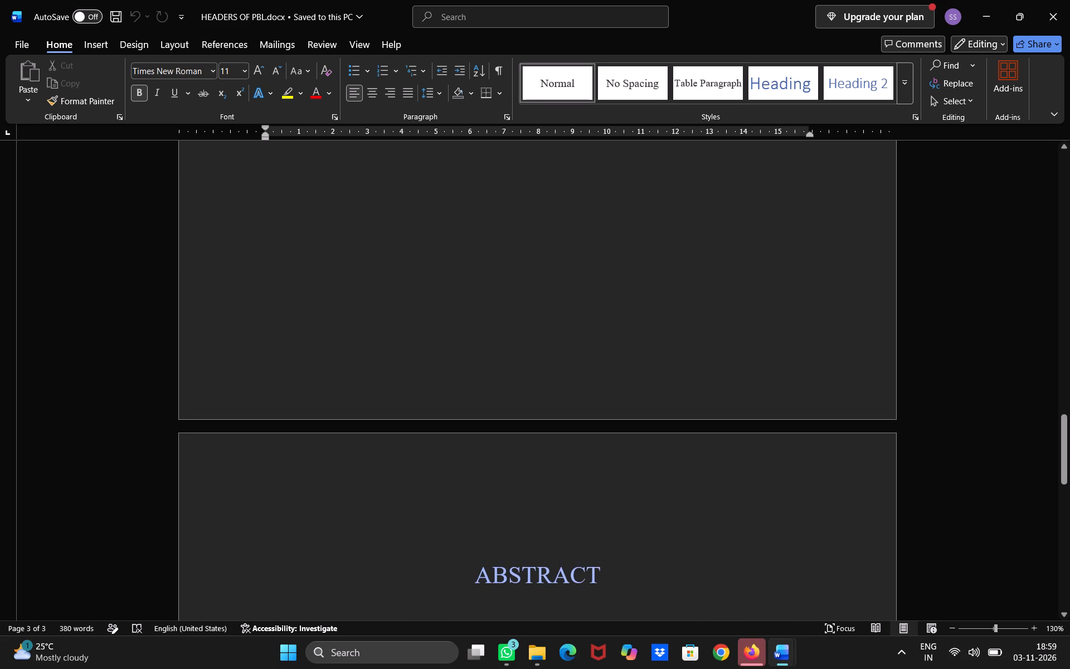
pyautogui.scroll(4, 842, 358)
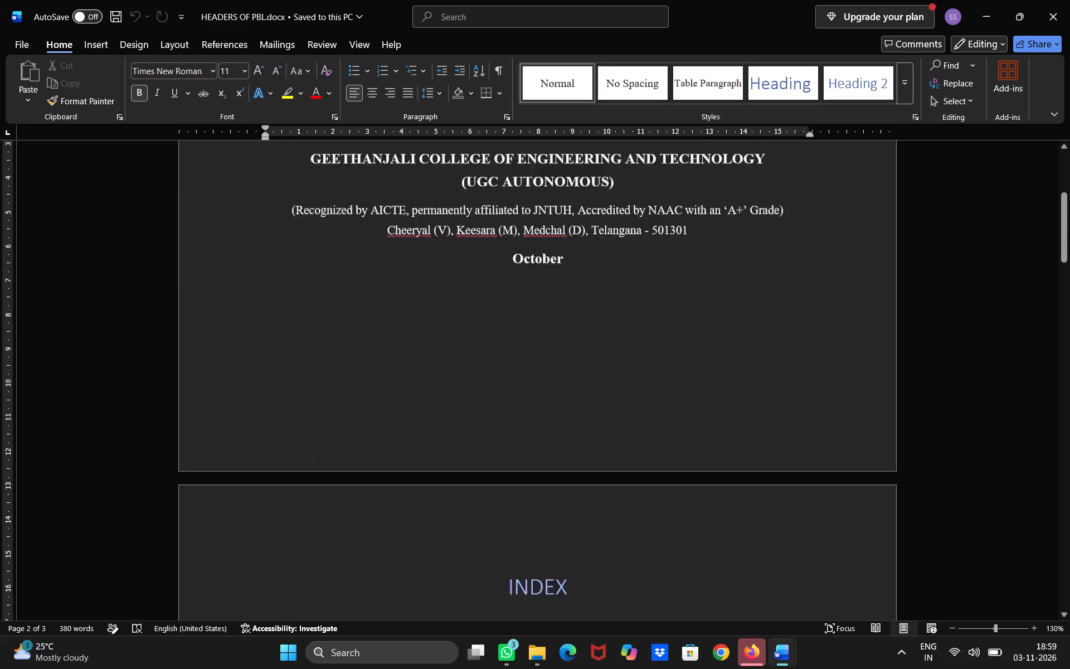
pyautogui.scroll(-1, 842, 358)
pyautogui.keyDown('ctrl'); pyautogui.scroll(1, 842, 358); pyautogui.keyUp('ctrl')
pyautogui.keyDown('ctrl'); pyautogui.scroll(-1, 842, 358); pyautogui.keyUp('ctrl')
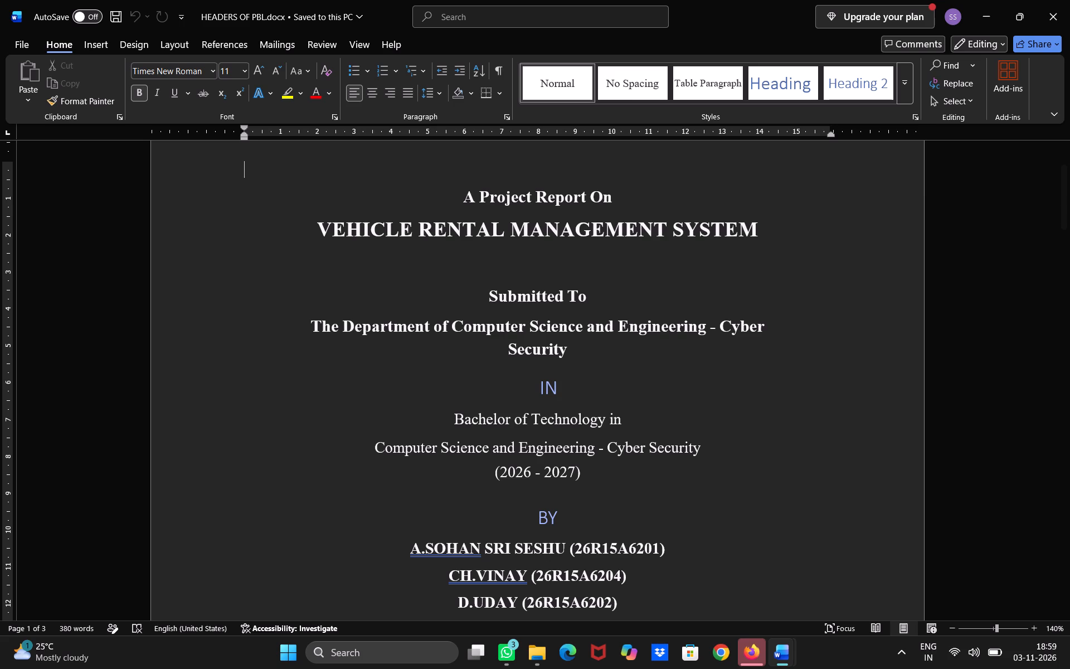
pyautogui.scroll(-2, 842, 358)
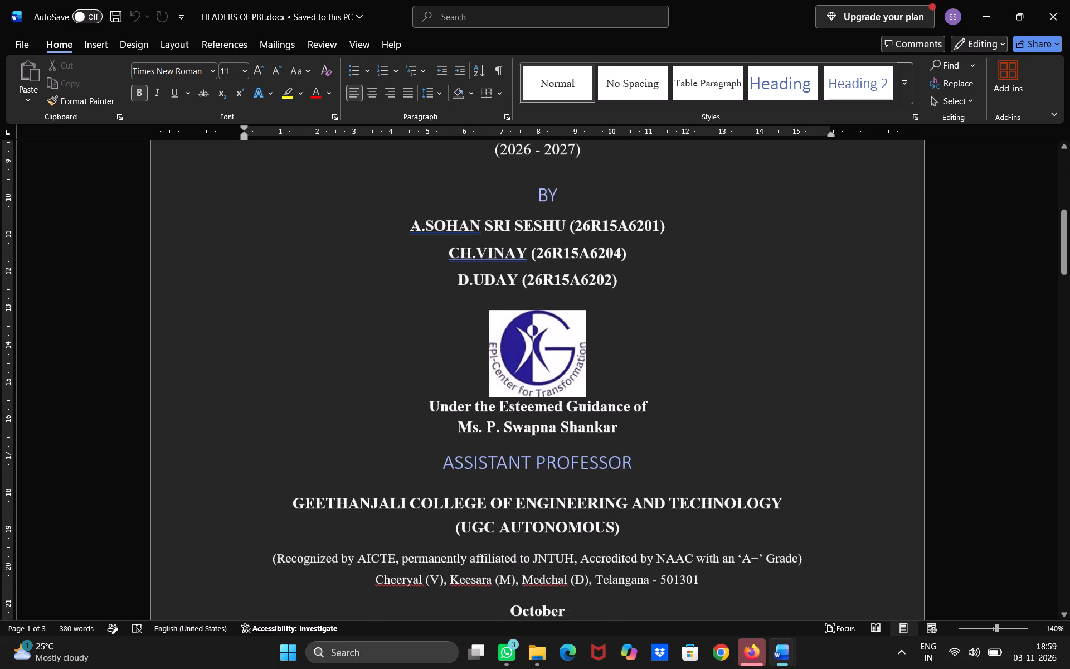
pyautogui.scroll(-3, 842, 358)
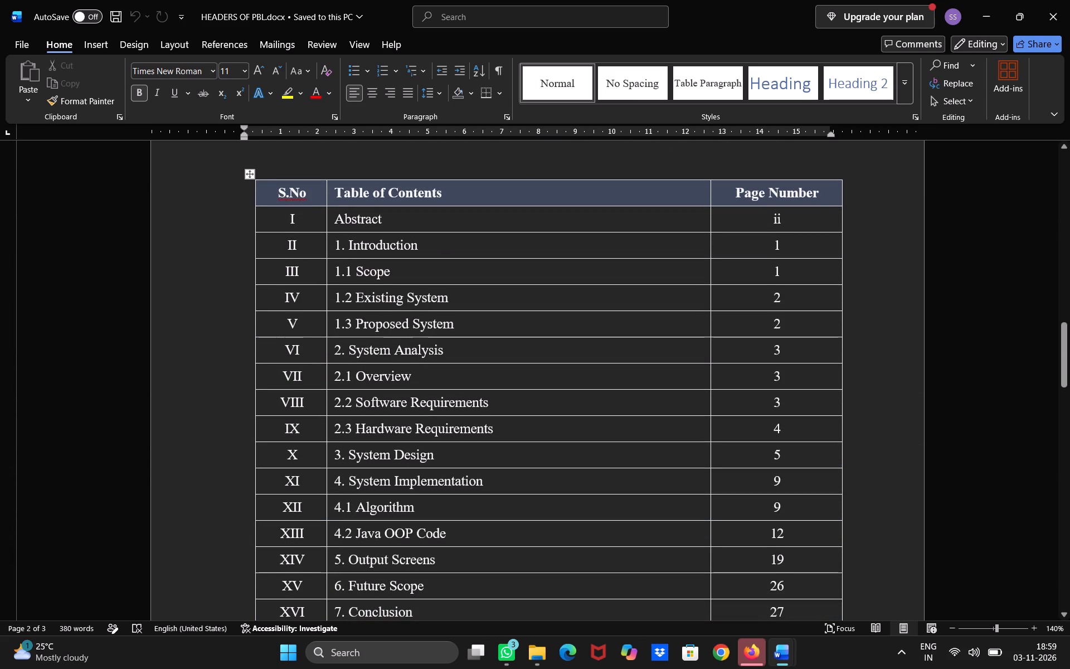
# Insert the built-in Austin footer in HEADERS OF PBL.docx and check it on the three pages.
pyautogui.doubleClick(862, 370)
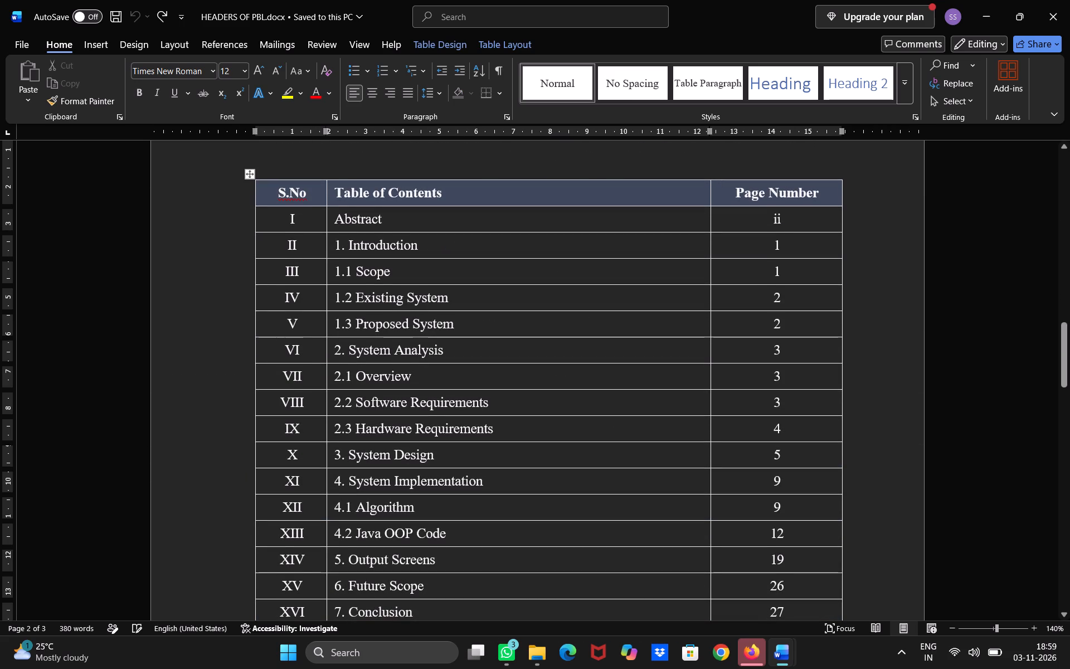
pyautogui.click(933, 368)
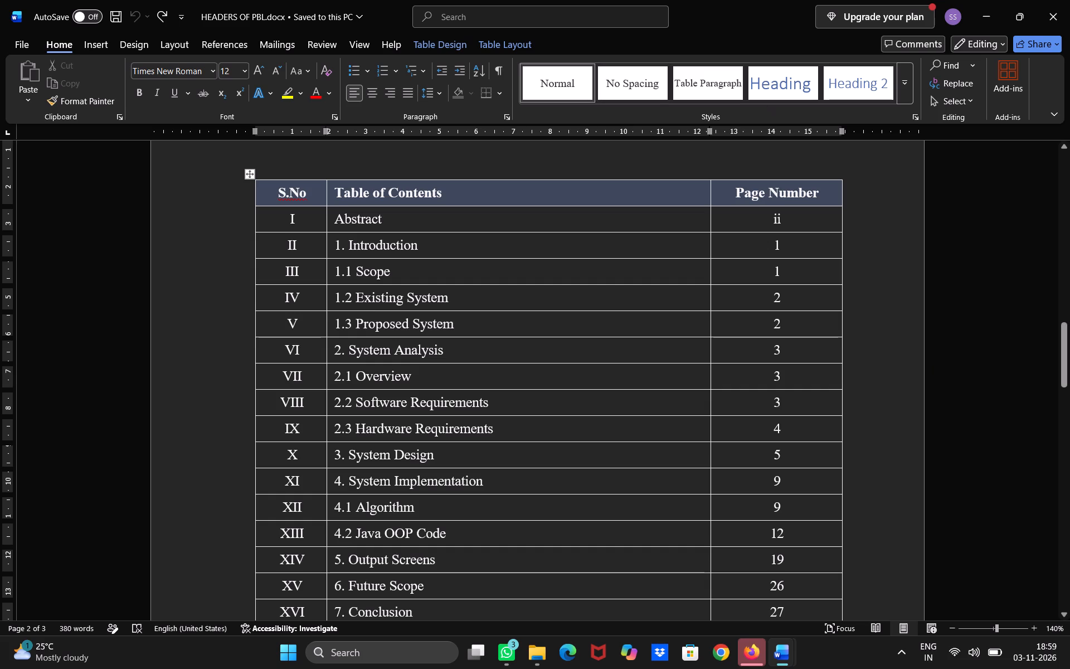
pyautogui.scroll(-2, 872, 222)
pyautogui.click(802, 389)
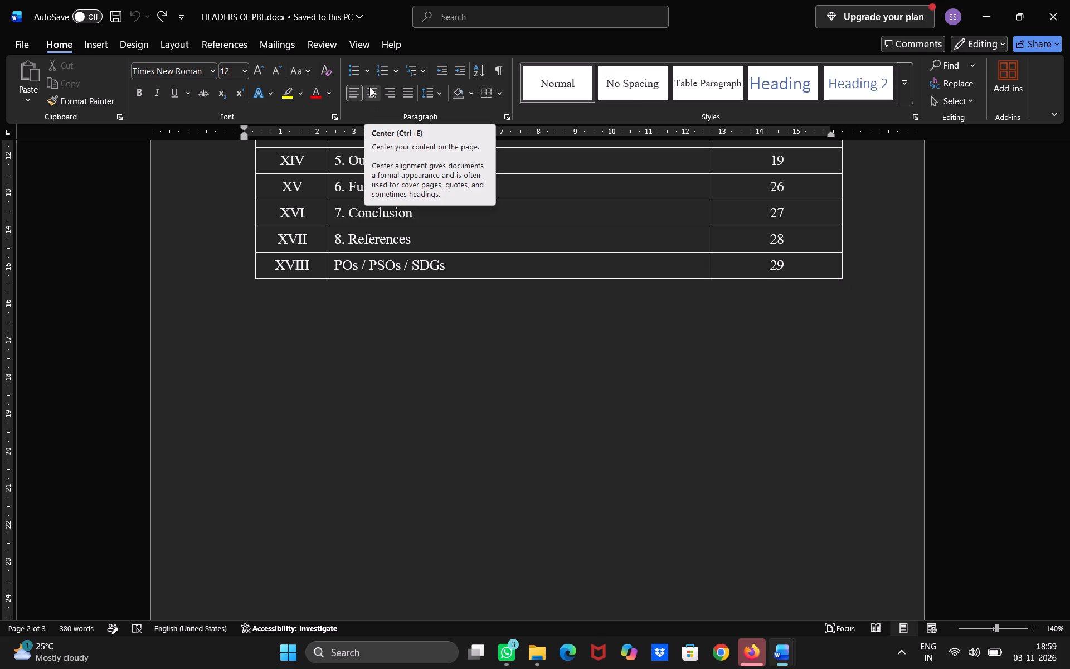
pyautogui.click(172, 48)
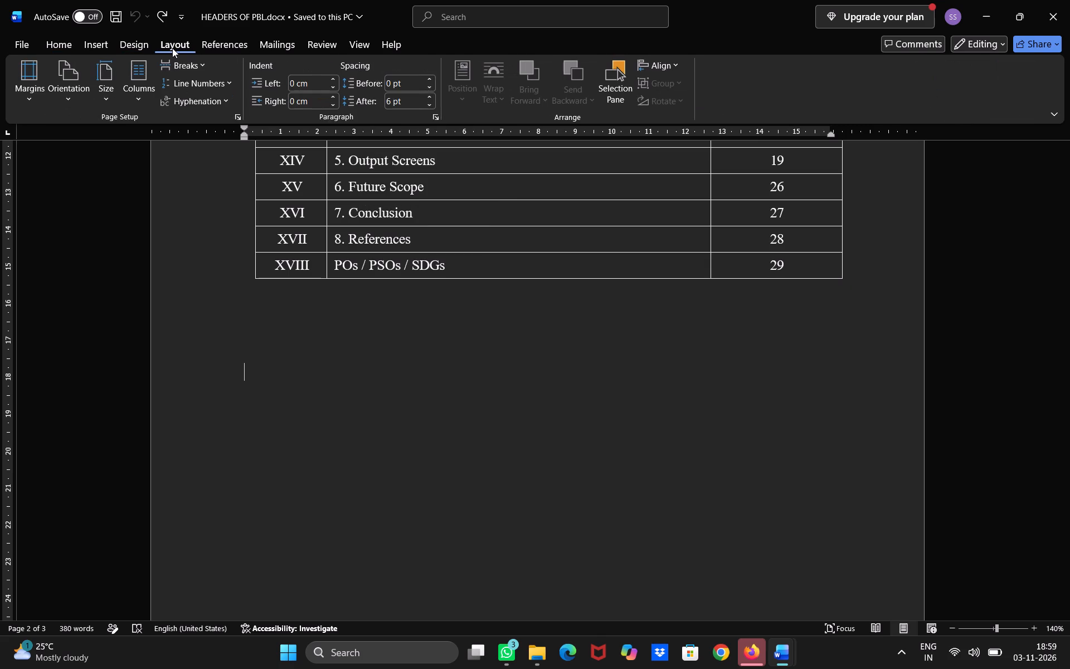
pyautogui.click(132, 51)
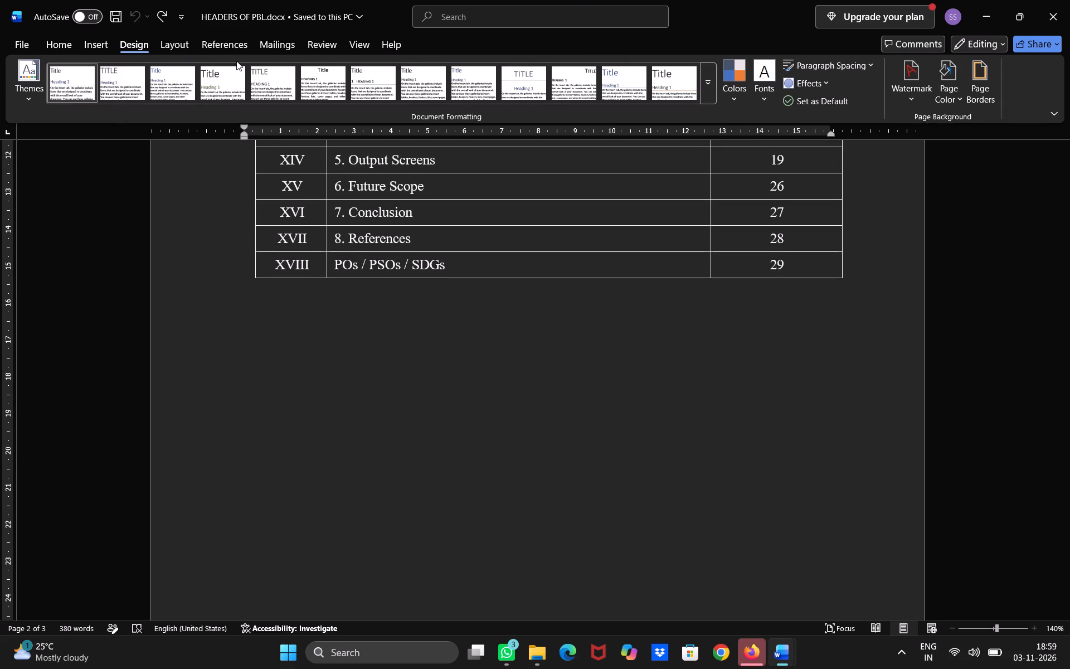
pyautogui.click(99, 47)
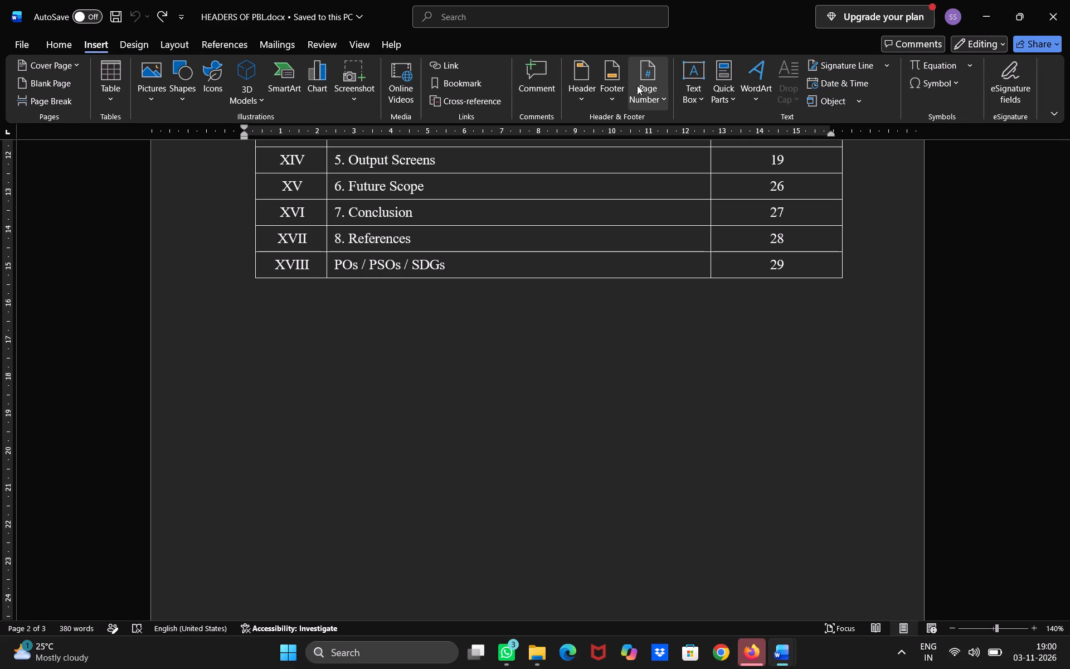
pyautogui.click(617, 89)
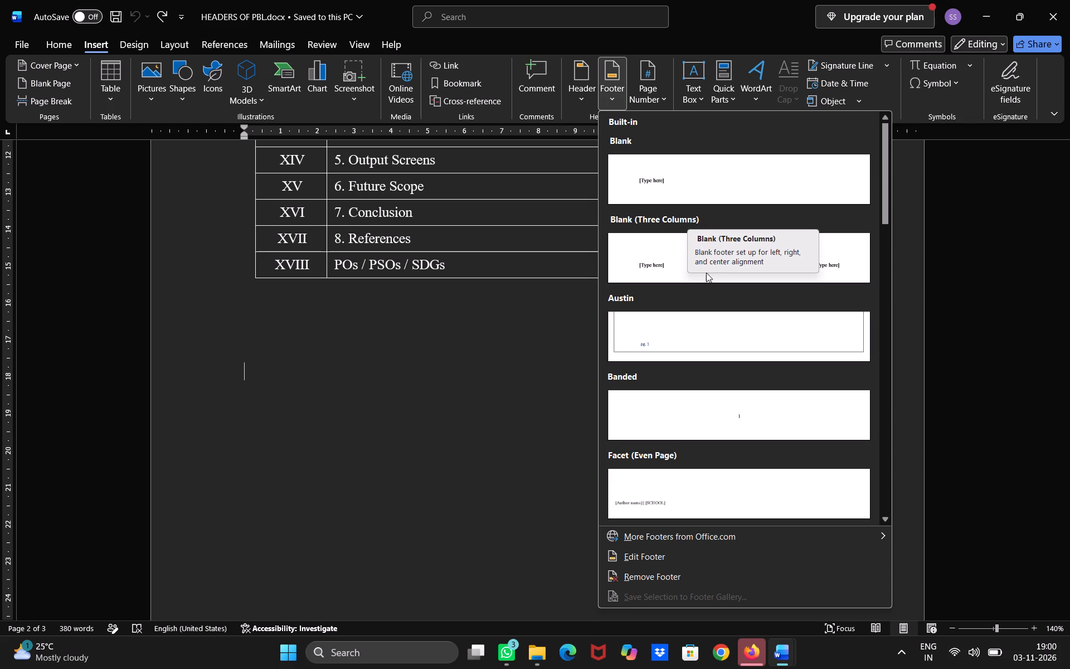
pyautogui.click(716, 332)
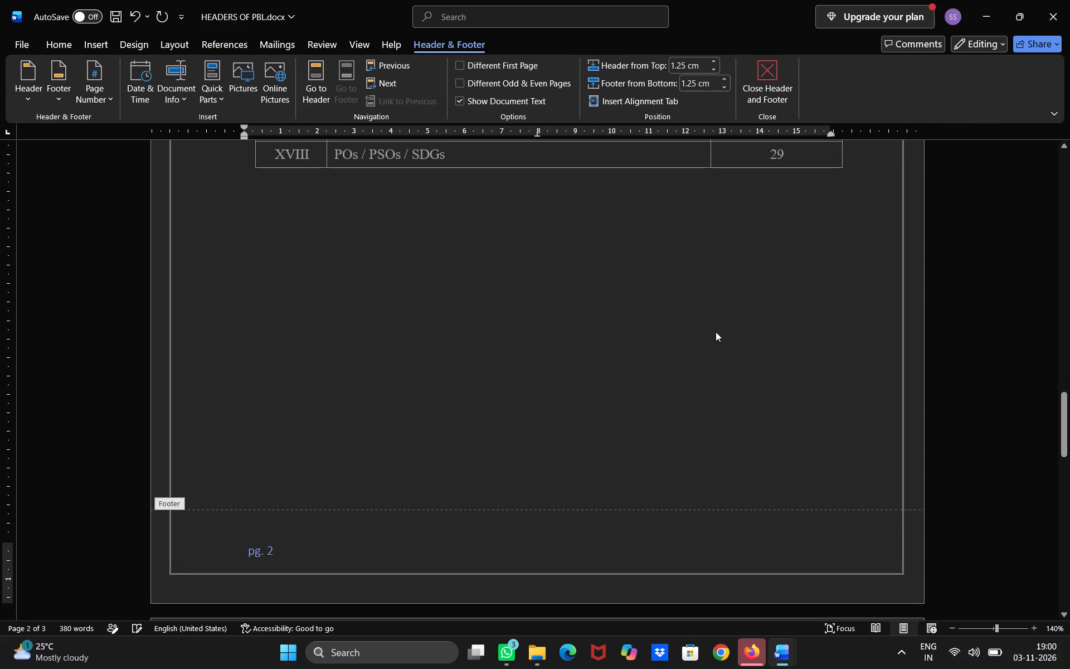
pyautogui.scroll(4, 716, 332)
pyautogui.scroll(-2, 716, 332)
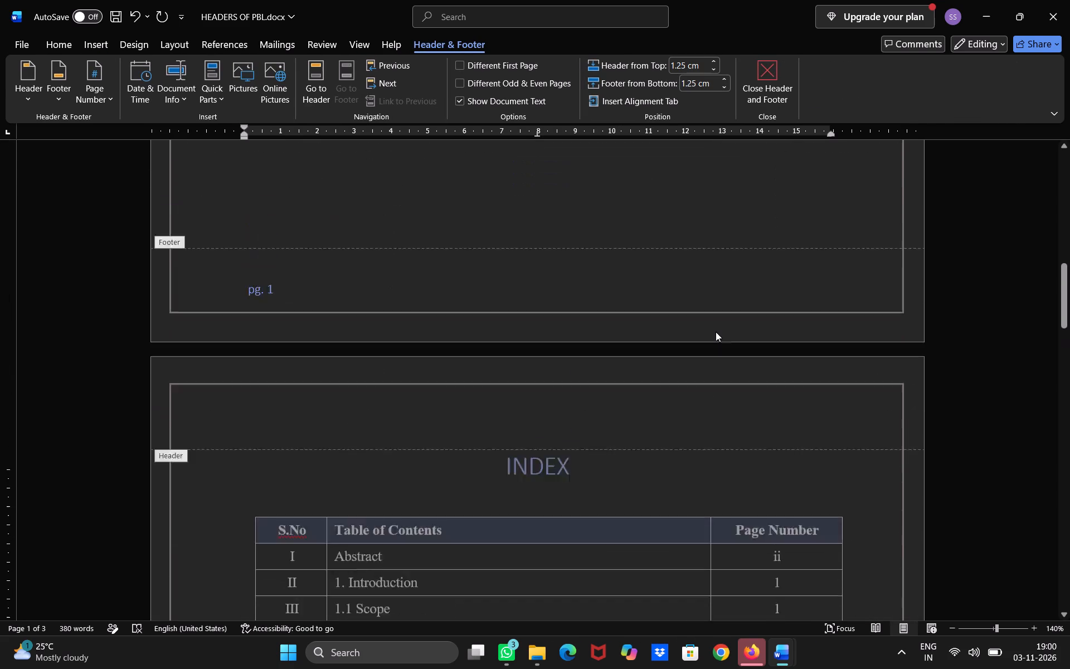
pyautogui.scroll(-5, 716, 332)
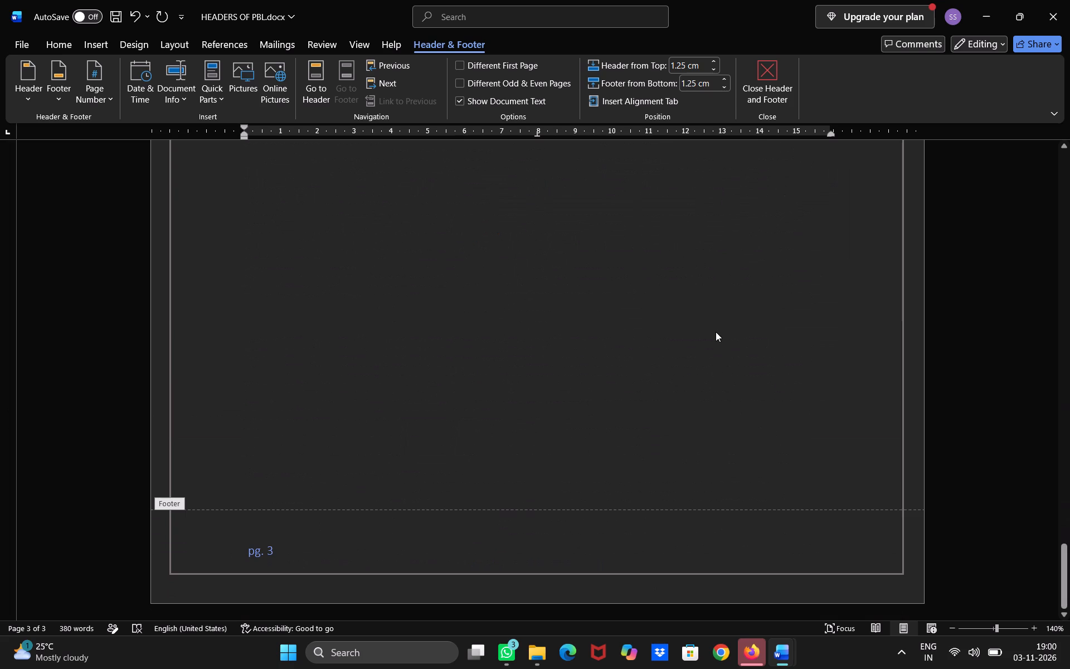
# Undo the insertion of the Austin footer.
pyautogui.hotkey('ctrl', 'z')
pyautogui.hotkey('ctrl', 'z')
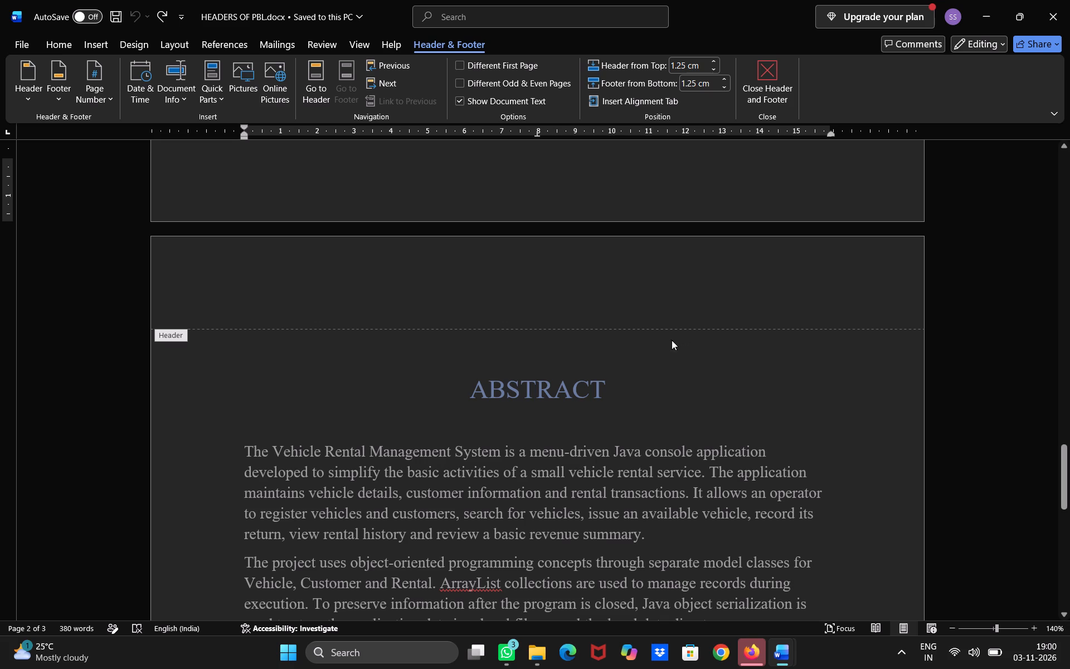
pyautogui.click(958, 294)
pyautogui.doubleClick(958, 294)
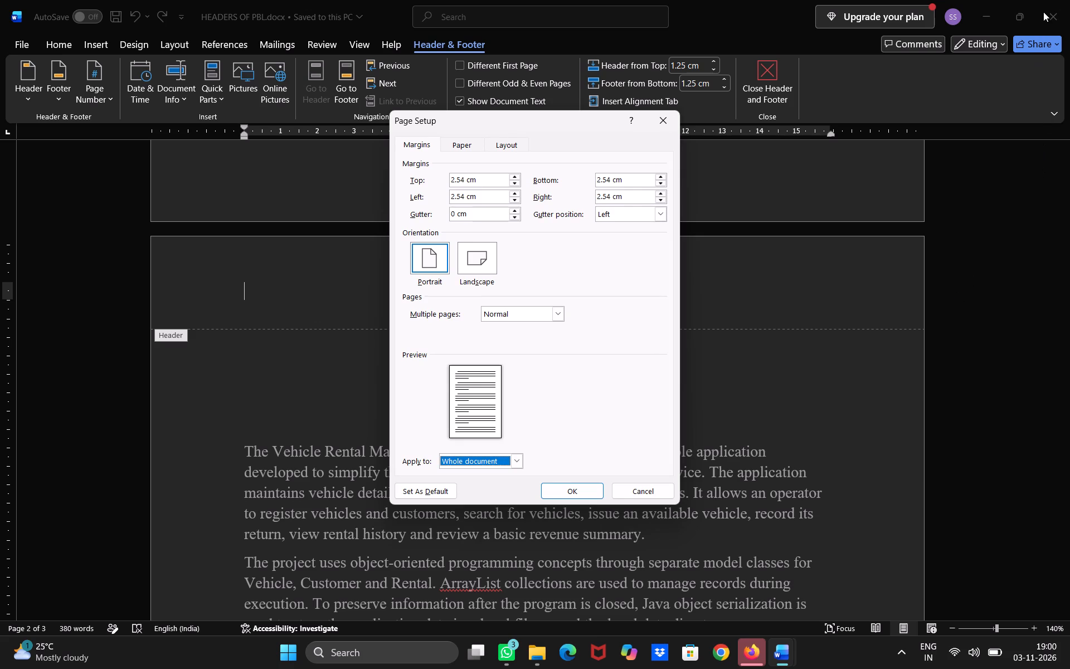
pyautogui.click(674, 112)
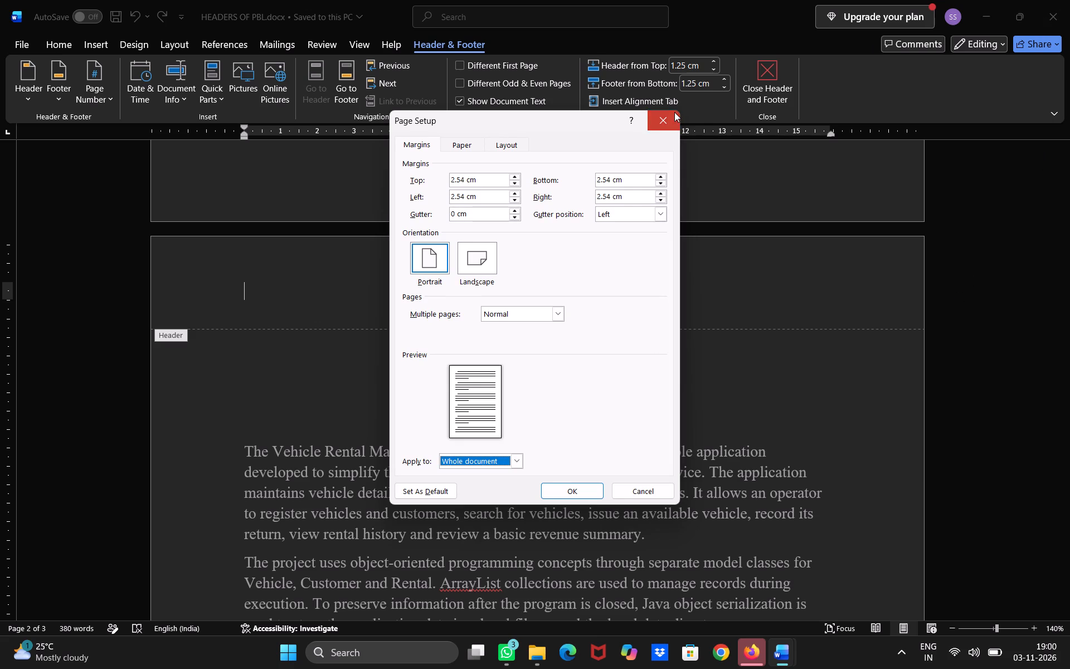
# Close HEADERS OF PBL.docx and reopen it from the Downloads folder in File Explorer.
pyautogui.click(1069, 2)
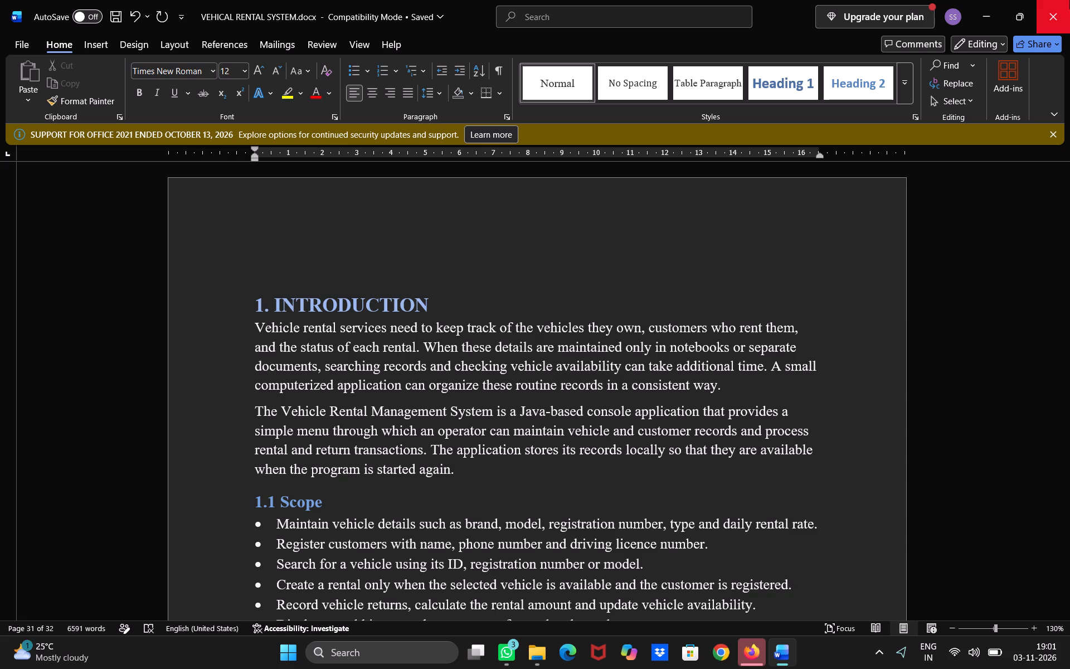
pyautogui.click(982, 16)
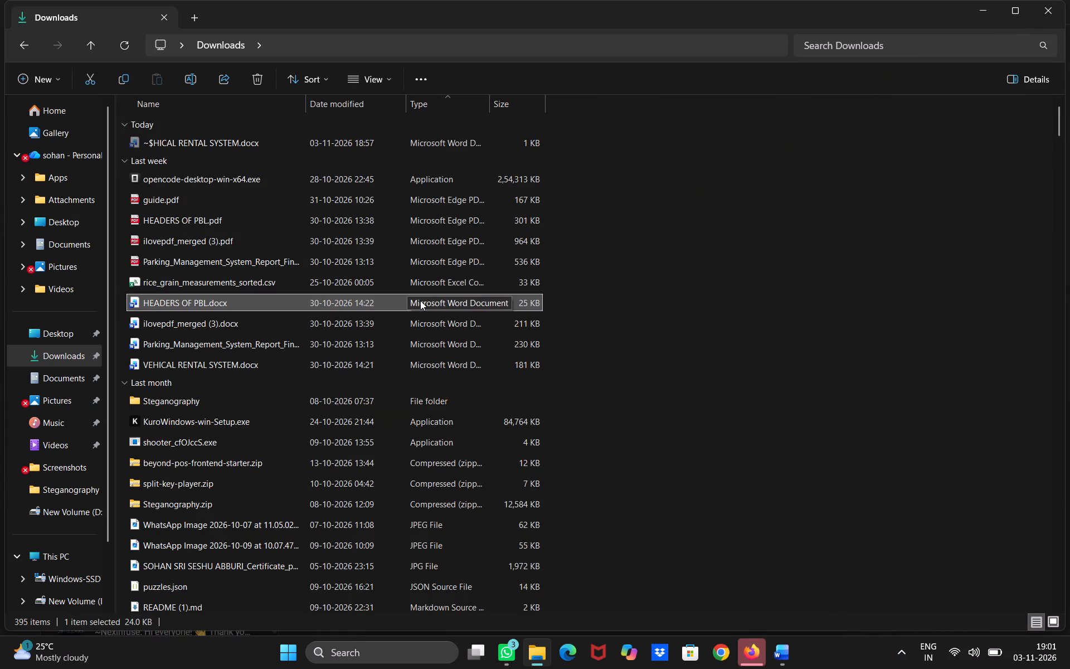
pyautogui.doubleClick(288, 304)
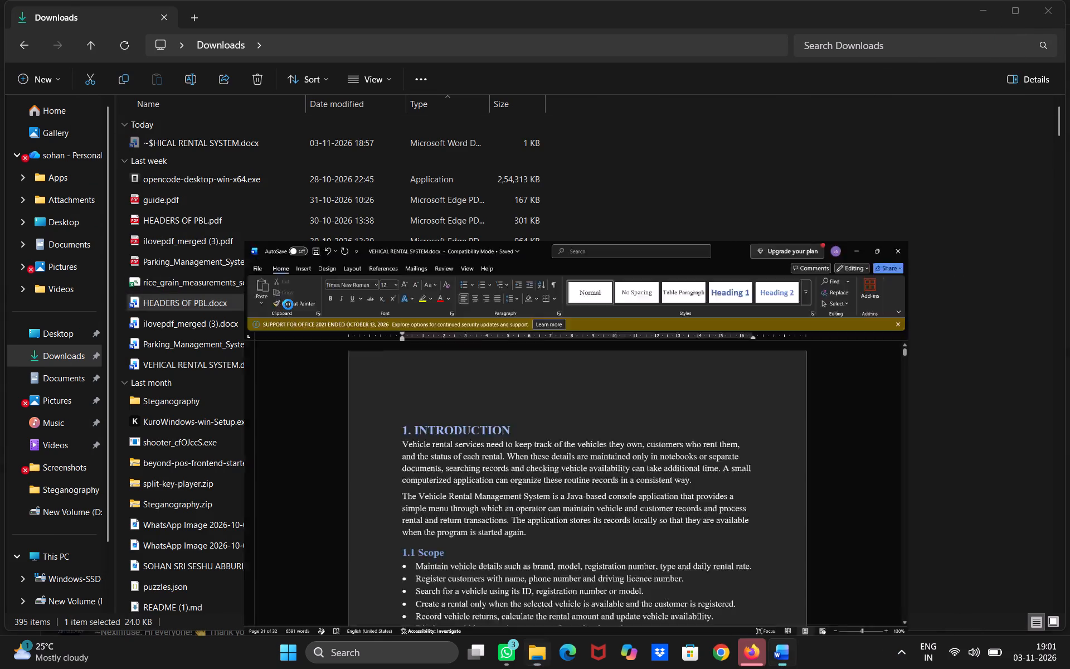
# Copy the entire title page content of HEADERS OF PBL.docx, from the top of the page through October.
pyautogui.scroll(-2, 490, 278)
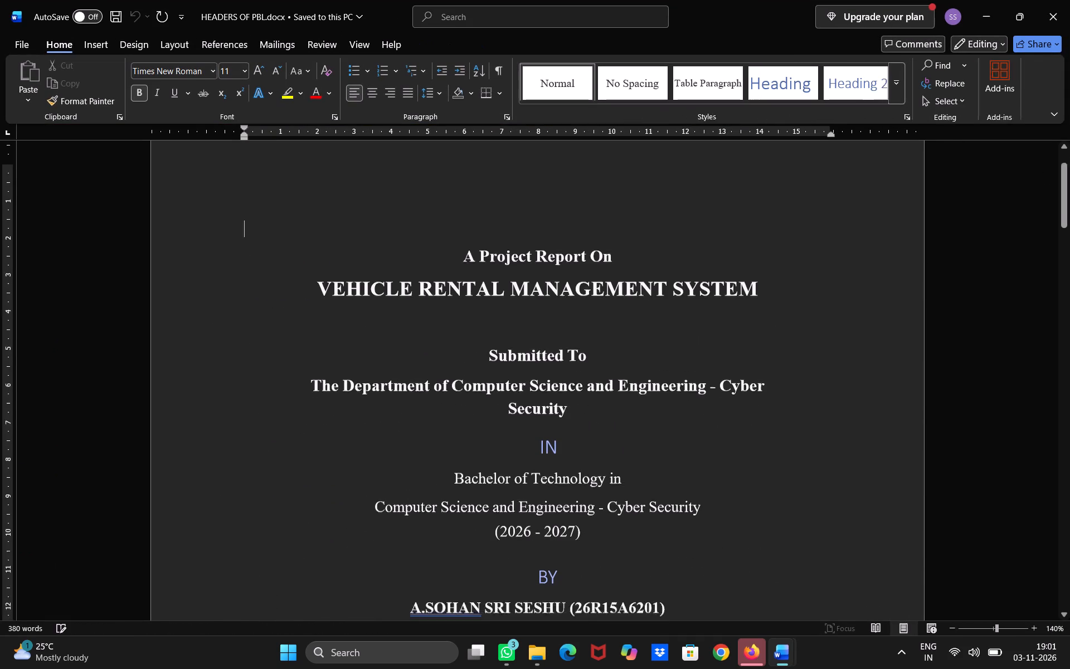
pyautogui.scroll(-2, 490, 278)
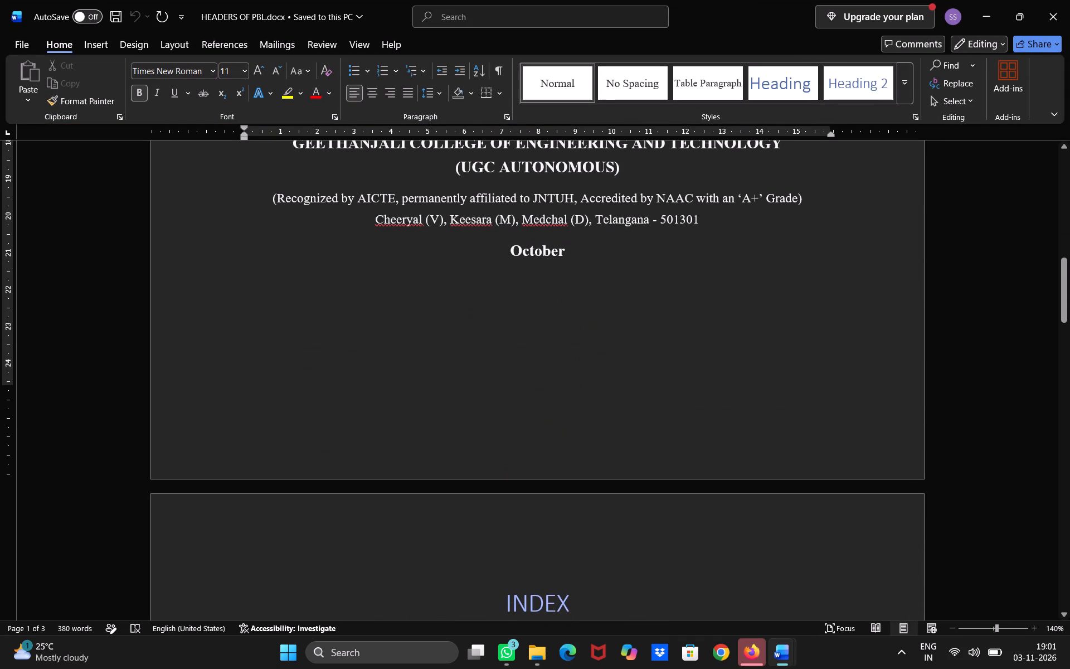
pyautogui.moveTo(576, 257); pyautogui.dragTo(551, 185)
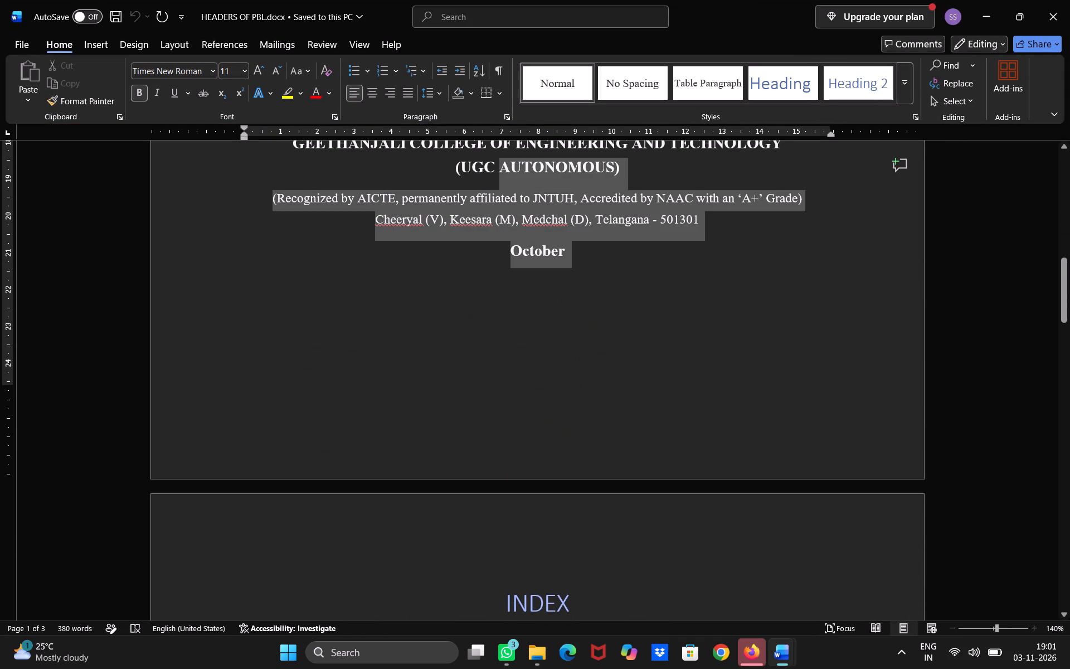
pyautogui.moveTo(551, 185); pyautogui.dragTo(488, 130)
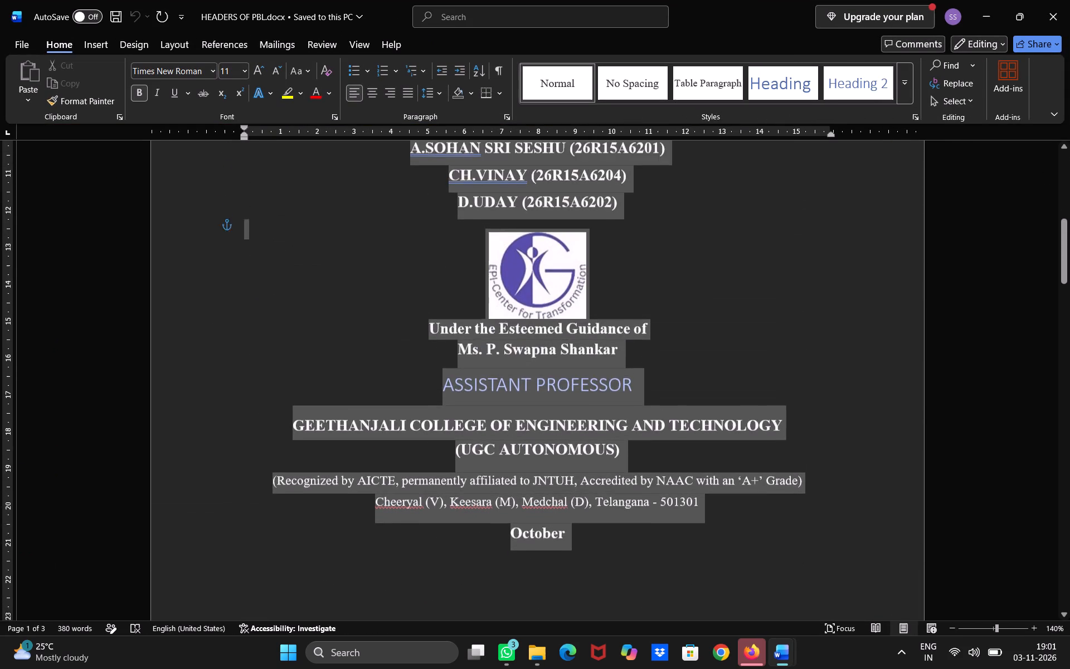
pyautogui.moveTo(488, 130); pyautogui.dragTo(493, 135)
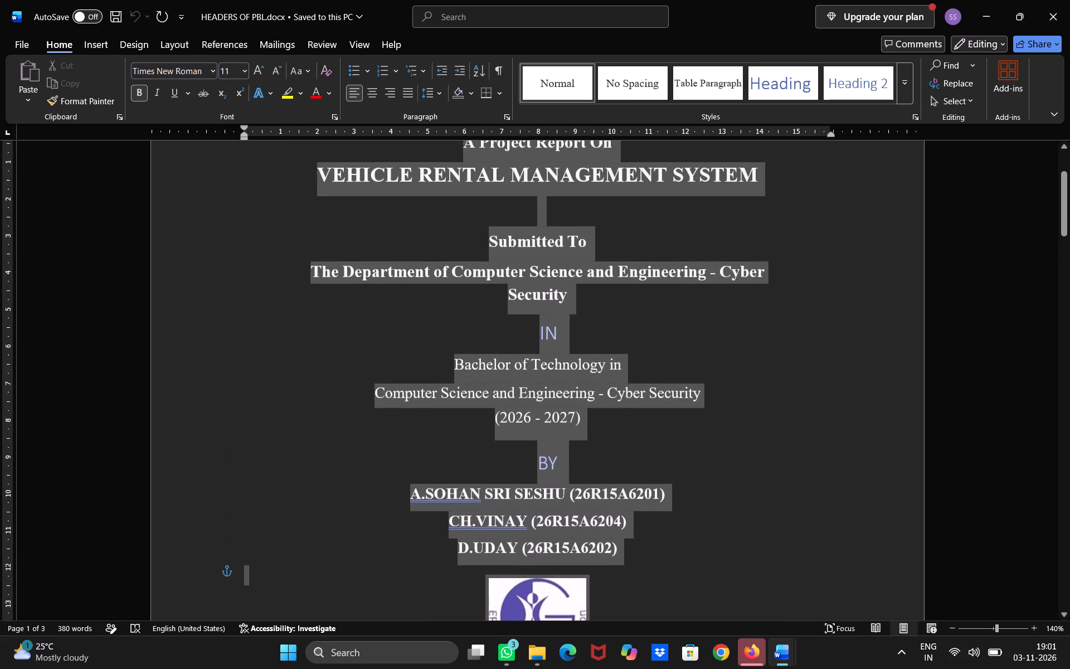
pyautogui.moveTo(493, 135); pyautogui.dragTo(492, 178)
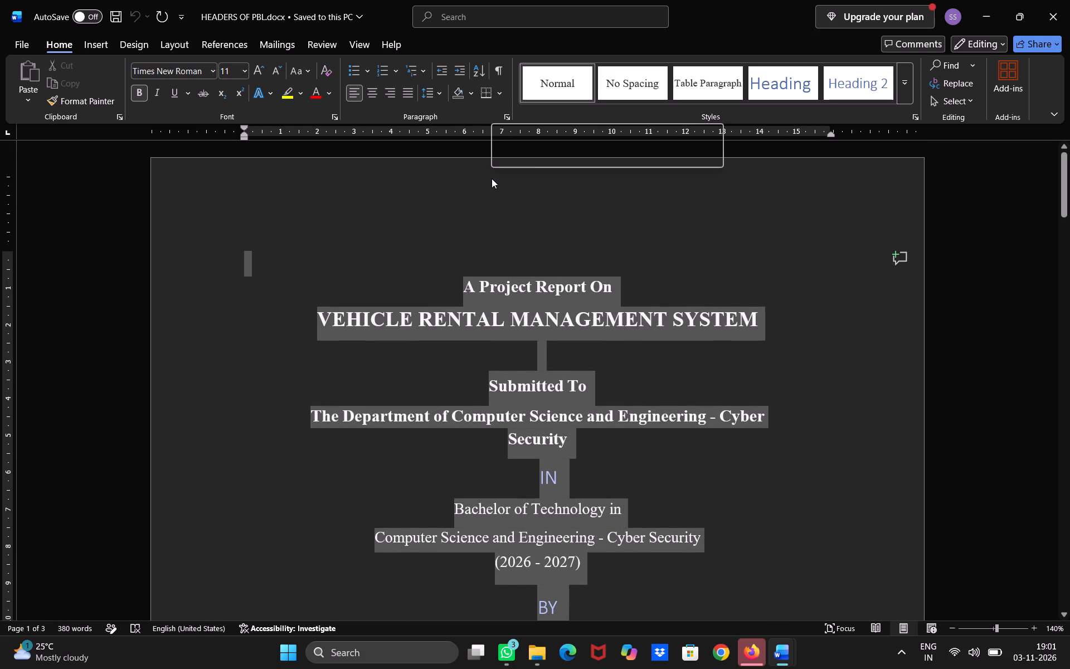
pyautogui.hotkey('ctrl', 'c')
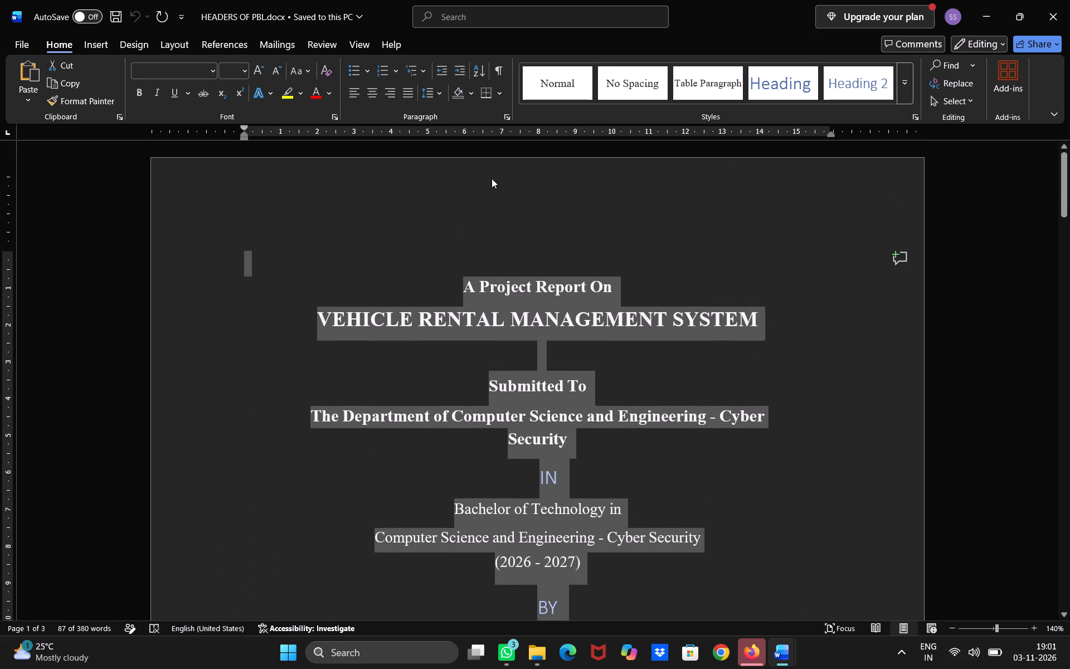
# Create a new blank document and paste the copied title page into it.
pyautogui.click(17, 35)
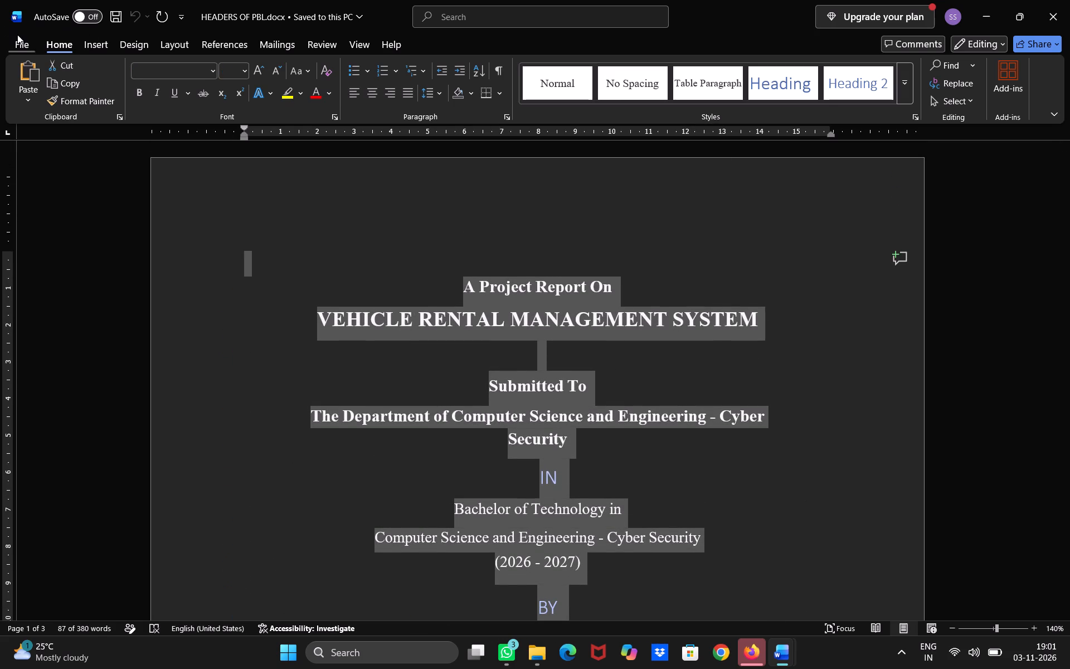
pyautogui.click(166, 101)
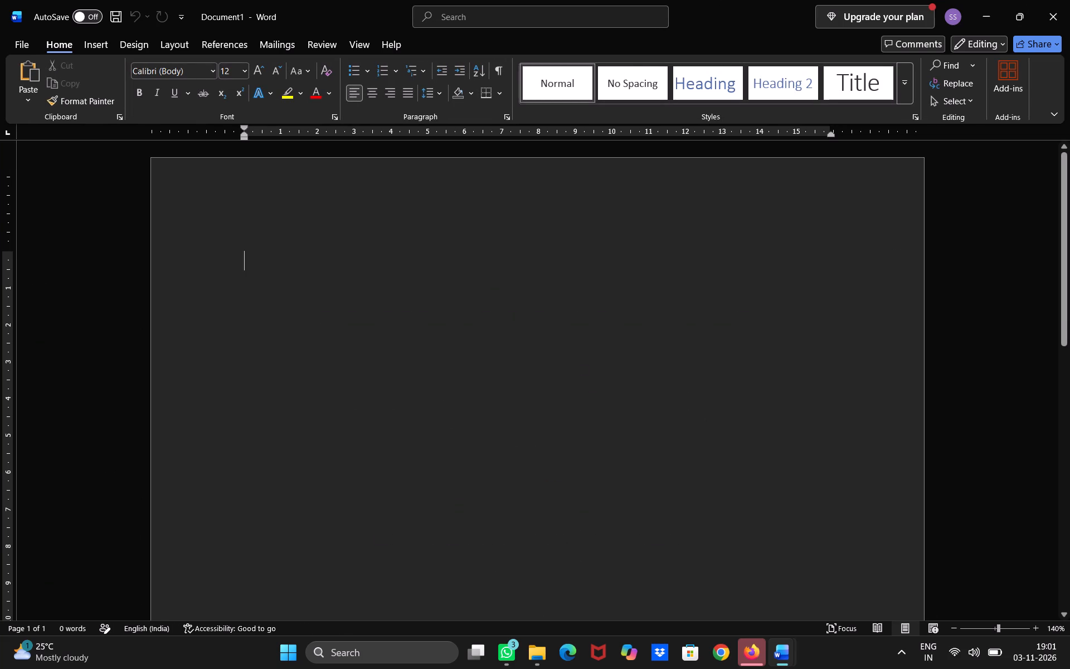
pyautogui.hotkey('ctrl', 'v')
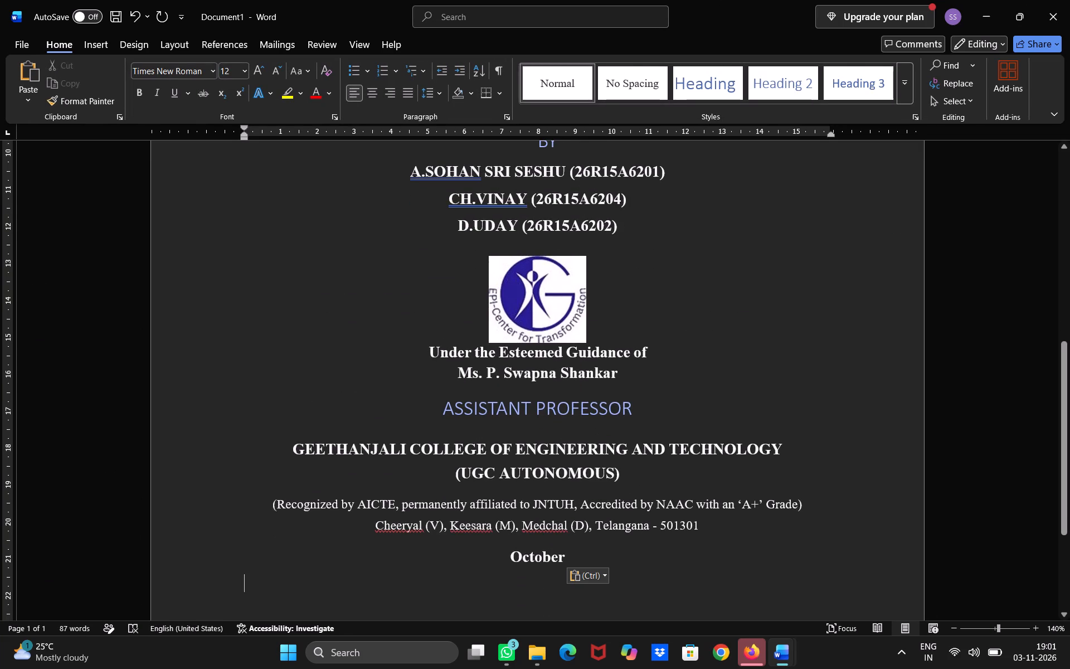
pyautogui.scroll(7, 768, 319)
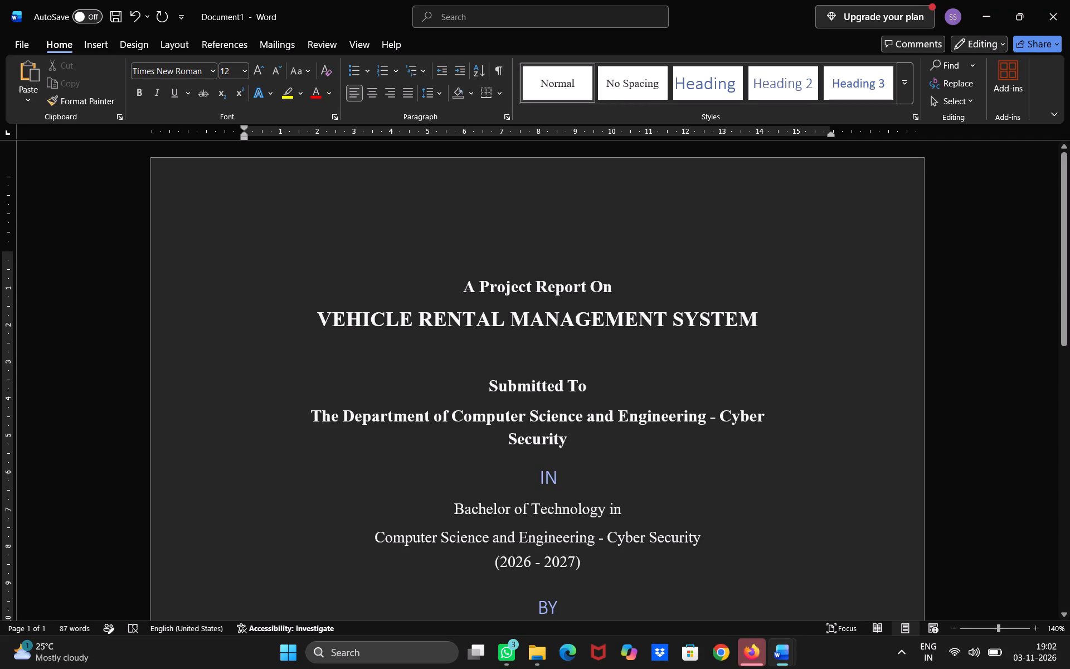
# Save the new title page document as facepage in the Downloads folder and close it.
pyautogui.hotkey('ctrl', 's')
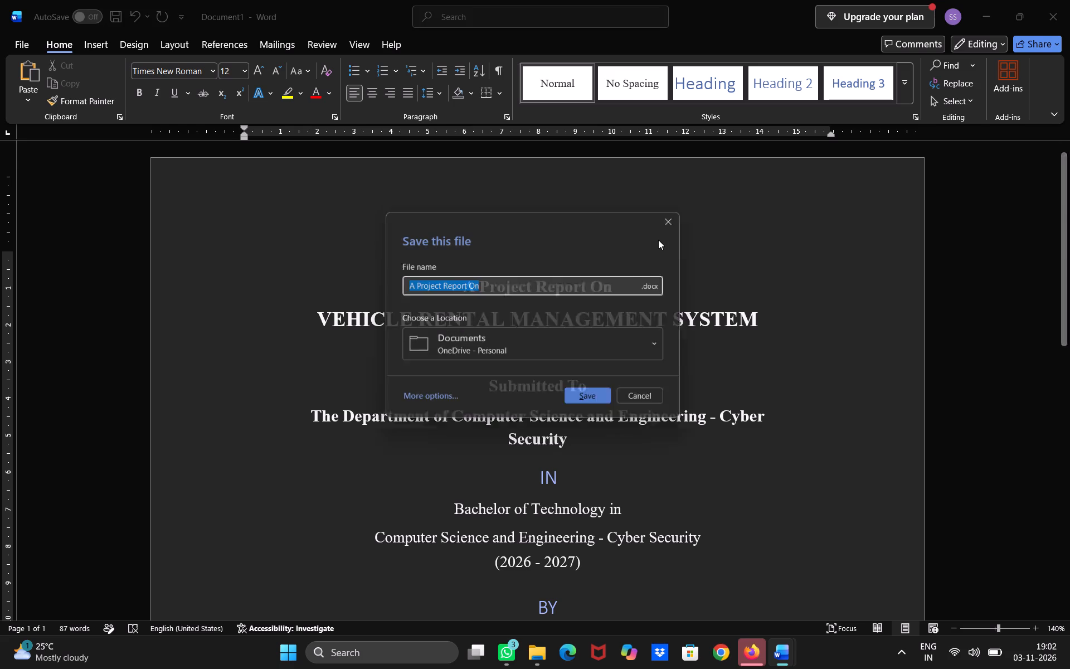
pyautogui.click(650, 337)
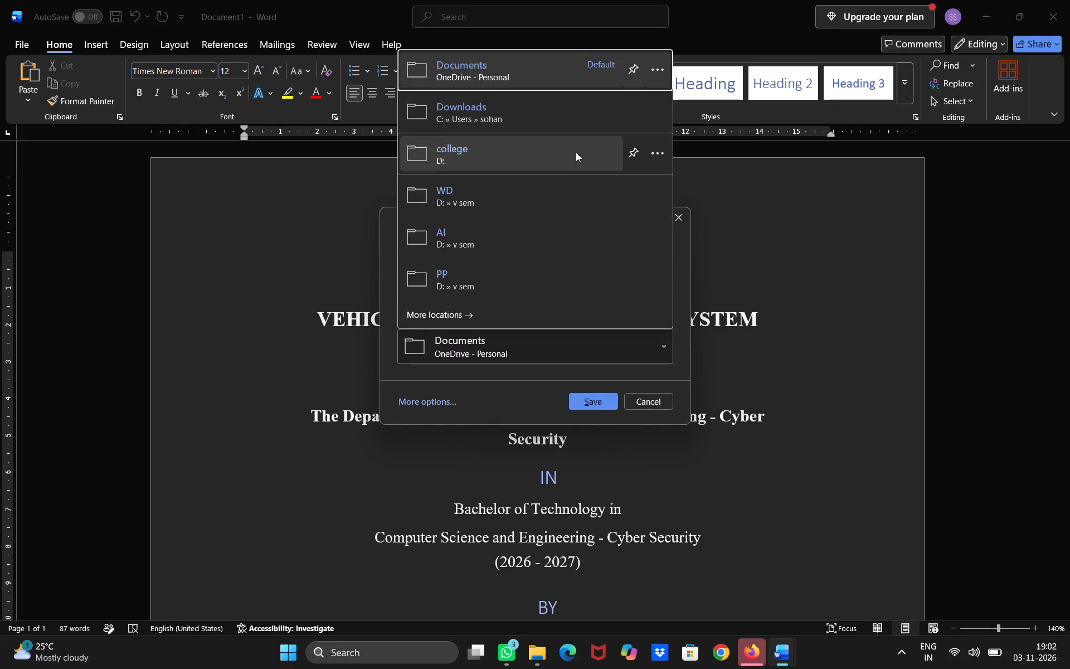
pyautogui.click(569, 125)
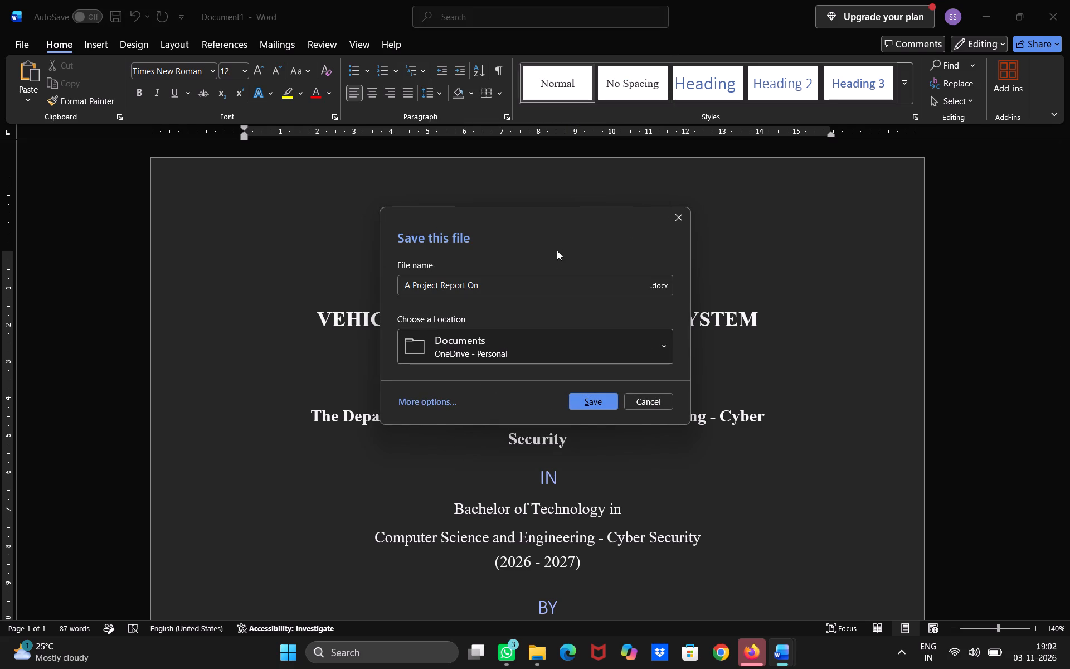
pyautogui.click(543, 280)
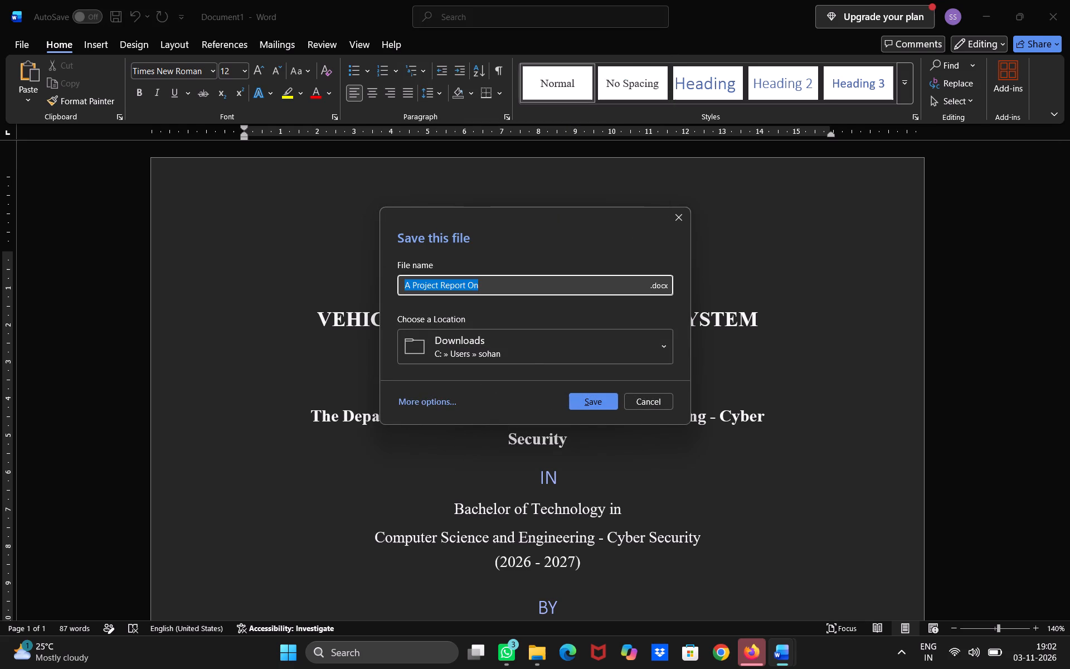
pyautogui.press('BackSpace')
pyautogui.write('facepage')
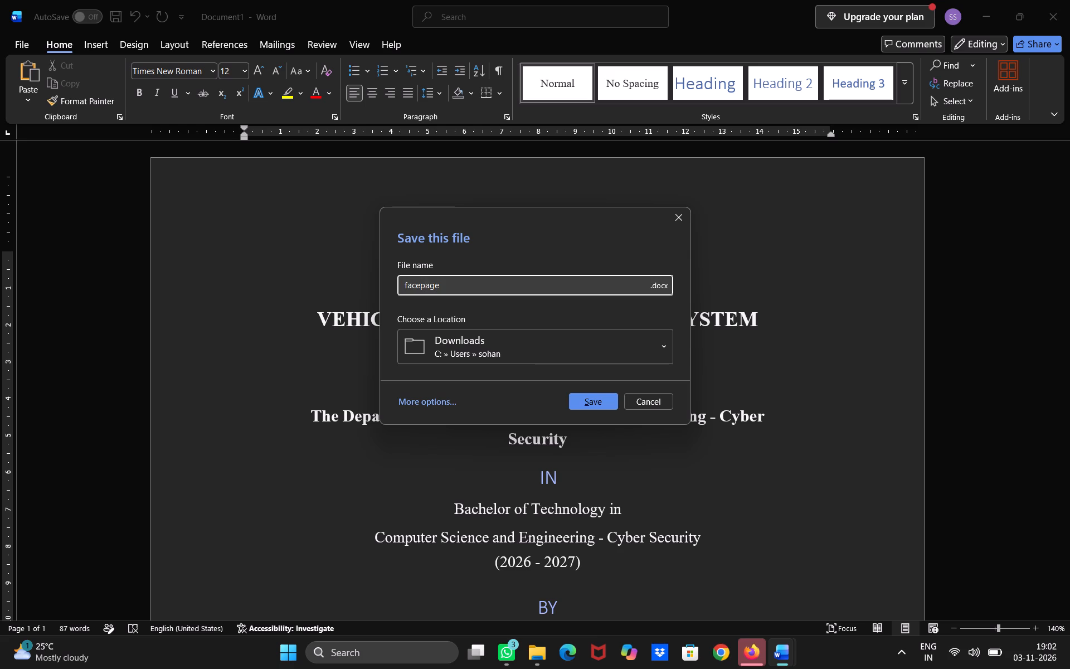
pyautogui.click(595, 397)
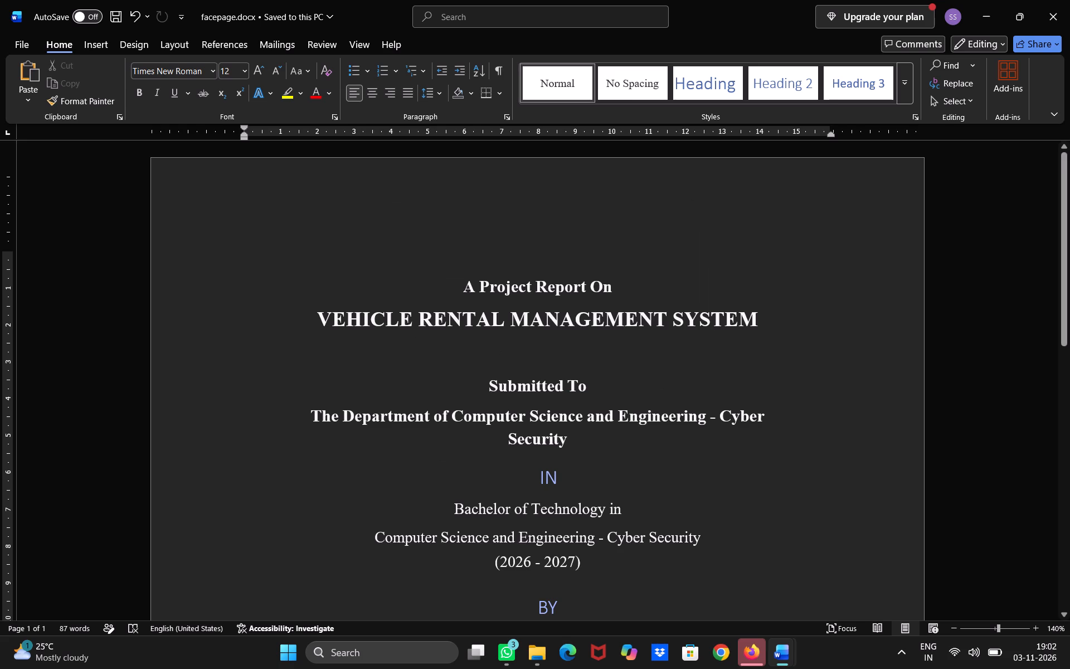
pyautogui.click(1056, 28)
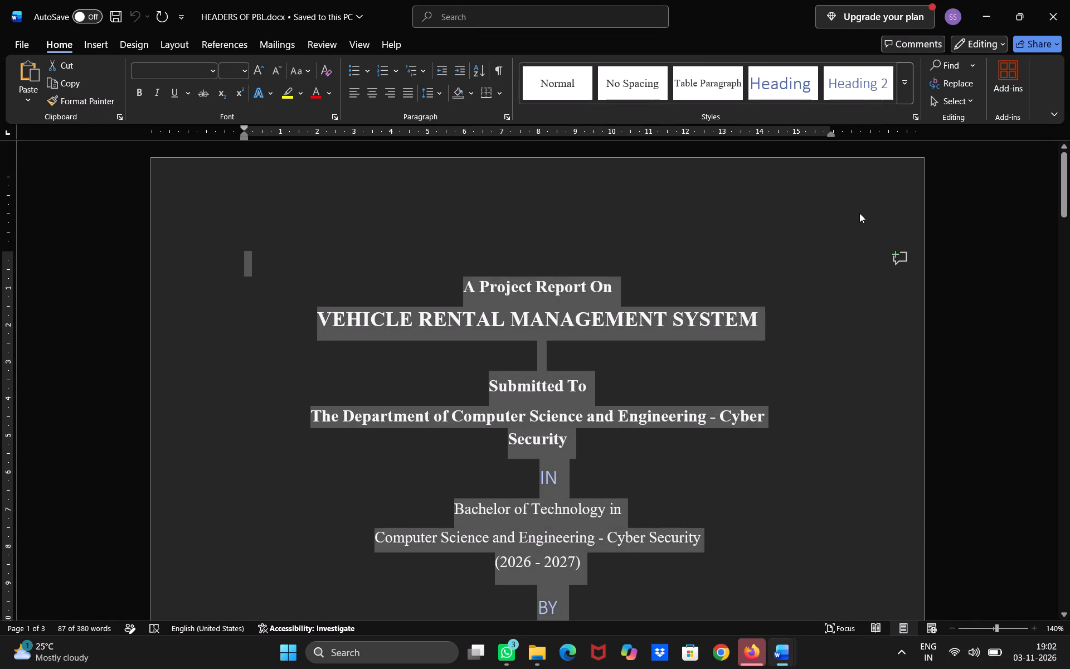
# Delete the selected title page content from HEADERS OF PBL.docx so the document starts at the INDEX page.
pyautogui.press('BackSpace')
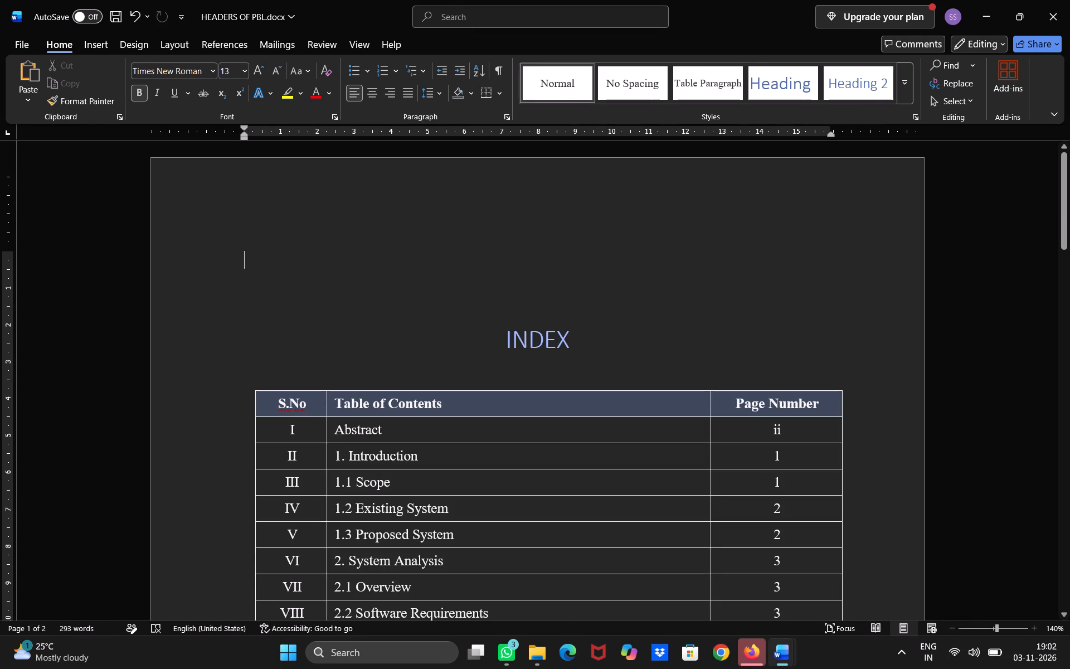
pyautogui.press('BackSpace')
pyautogui.press('BackSpace')
pyautogui.press('BackSpace')
pyautogui.press('BackSpace')
pyautogui.press('BackSpace')
pyautogui.press('BackSpace')
pyautogui.press('BackSpace')
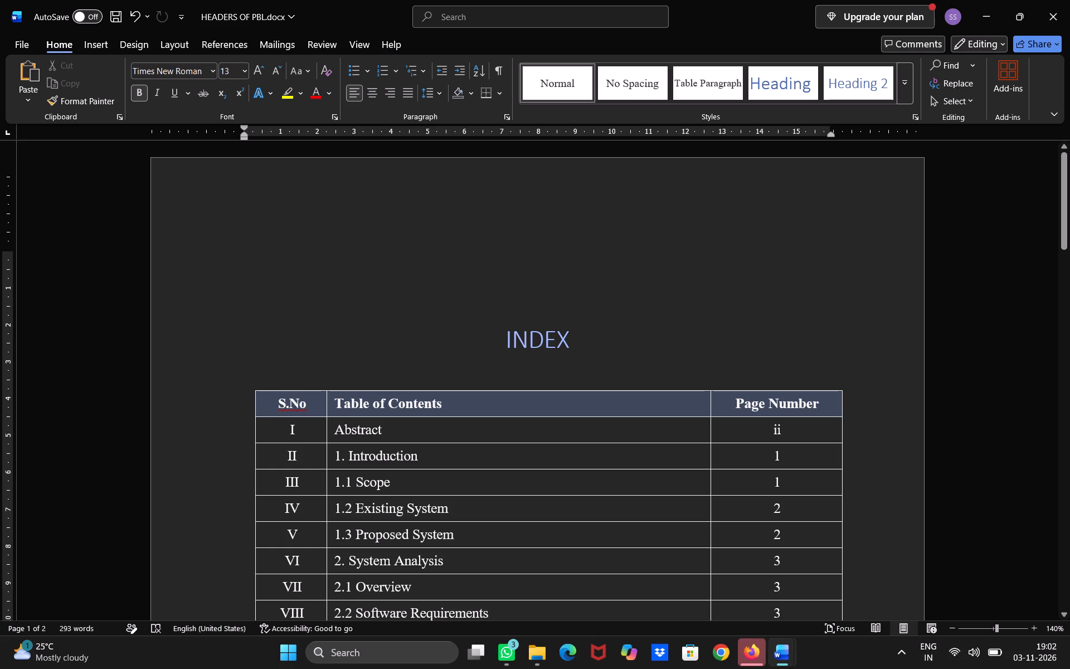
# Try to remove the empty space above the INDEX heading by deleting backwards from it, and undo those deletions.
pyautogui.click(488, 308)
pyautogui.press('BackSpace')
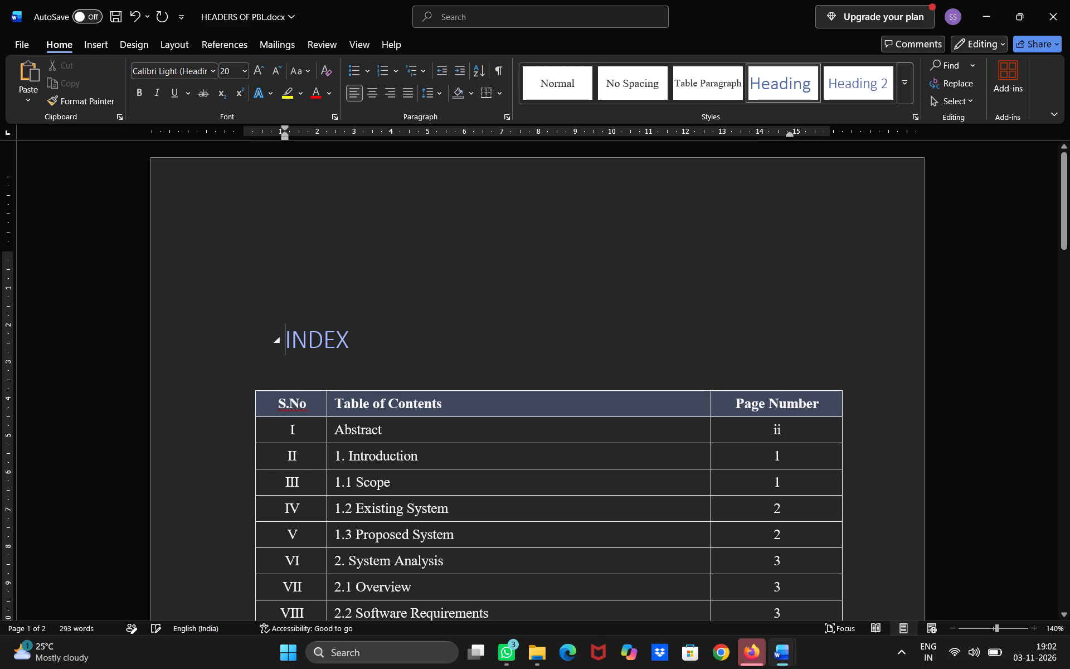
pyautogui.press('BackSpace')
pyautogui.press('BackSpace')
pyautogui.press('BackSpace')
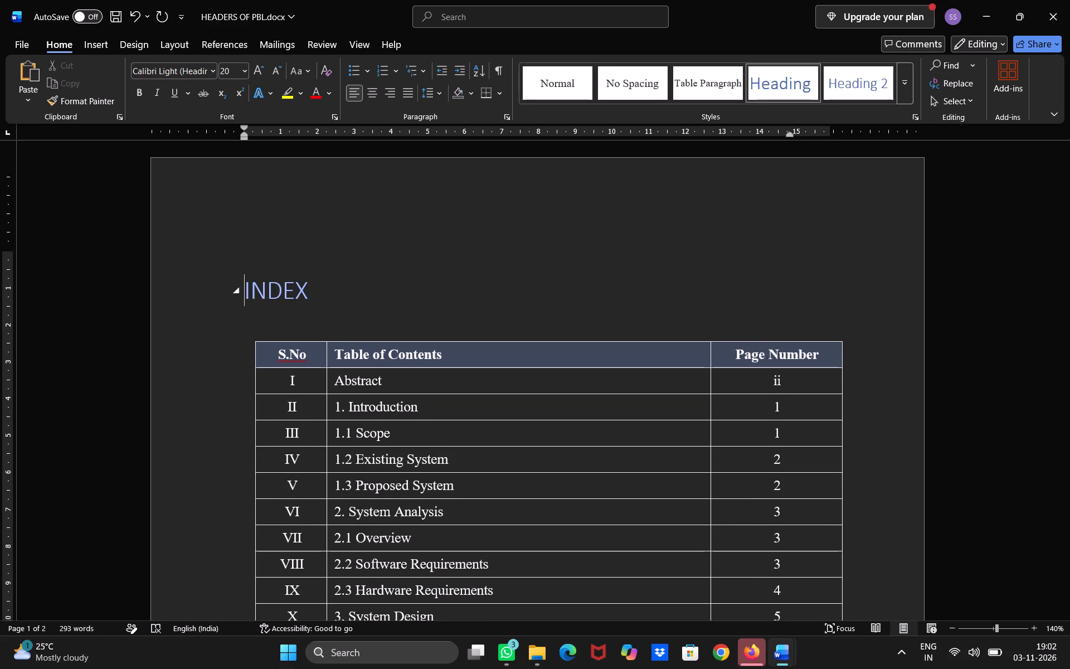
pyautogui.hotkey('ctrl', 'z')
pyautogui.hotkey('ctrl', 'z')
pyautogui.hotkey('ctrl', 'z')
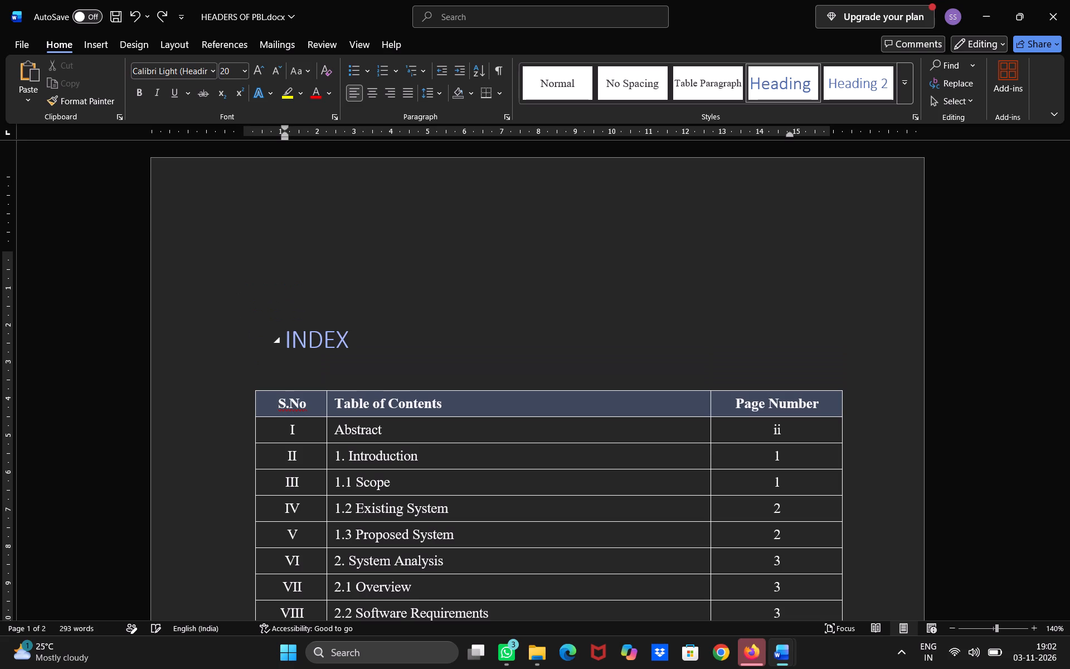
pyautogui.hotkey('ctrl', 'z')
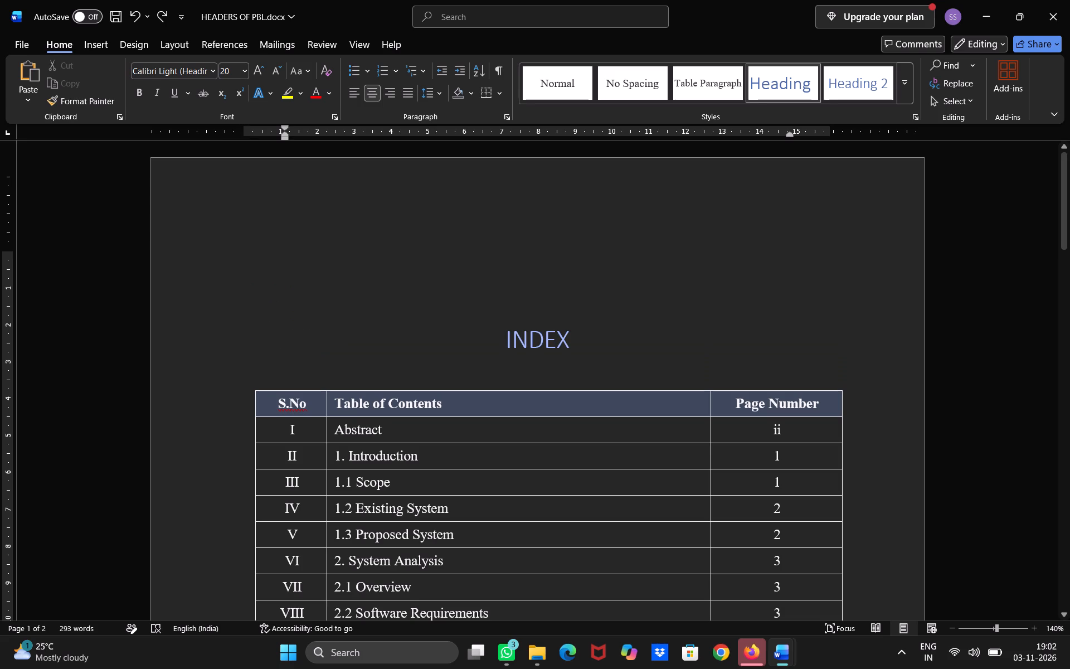
# Delete the empty line directly above the INDEX heading, undoing the extra deletion that affects the heading's centring.
pyautogui.click(538, 313)
pyautogui.doubleClick(542, 307)
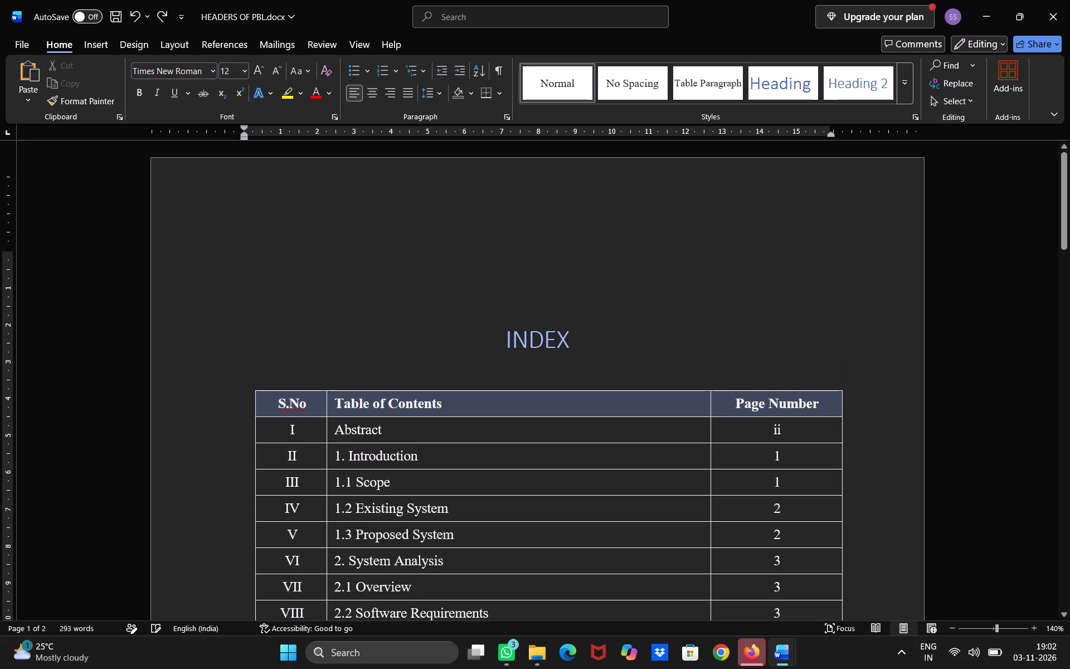
pyautogui.click(542, 307)
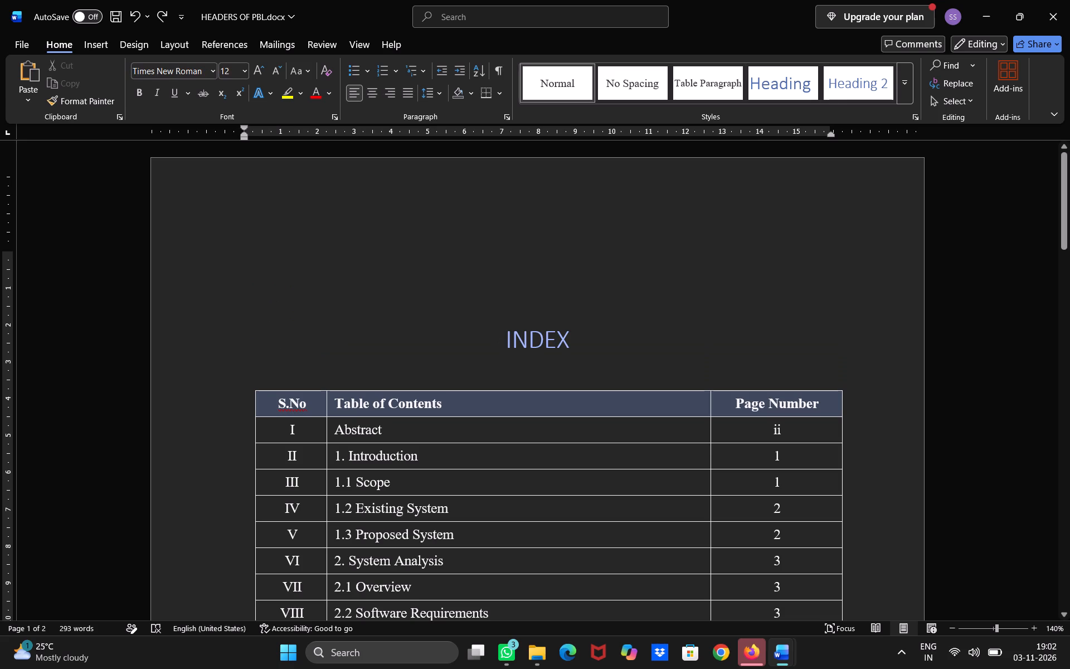
pyautogui.click(516, 304)
pyautogui.doubleClick(497, 309)
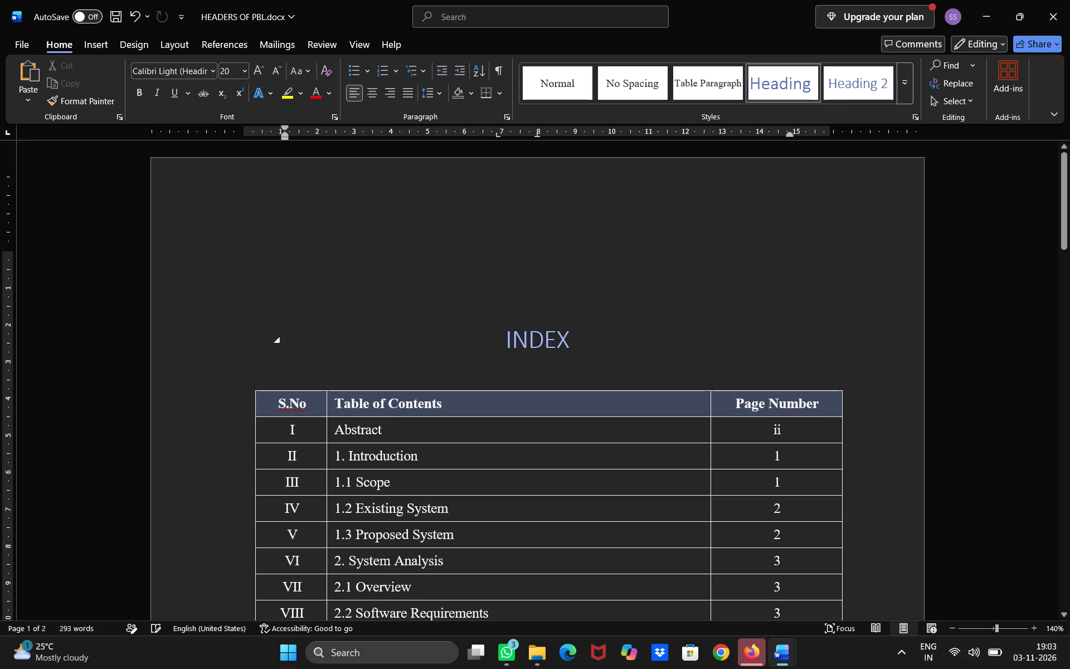
pyautogui.doubleClick(497, 309)
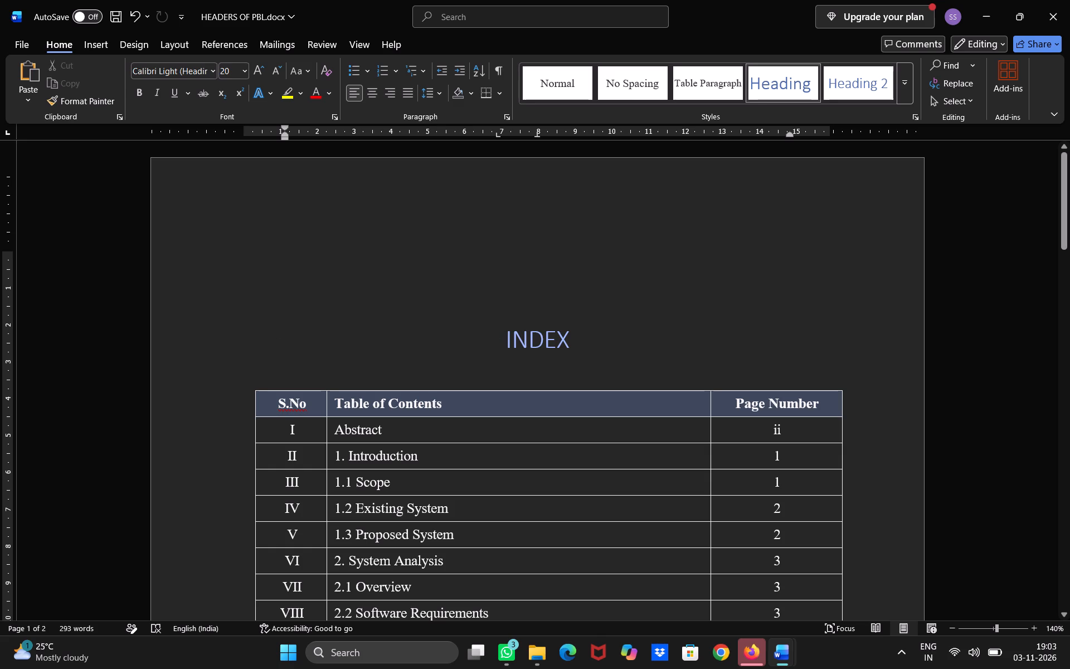
pyautogui.click(490, 287)
pyautogui.tripleClick(490, 287)
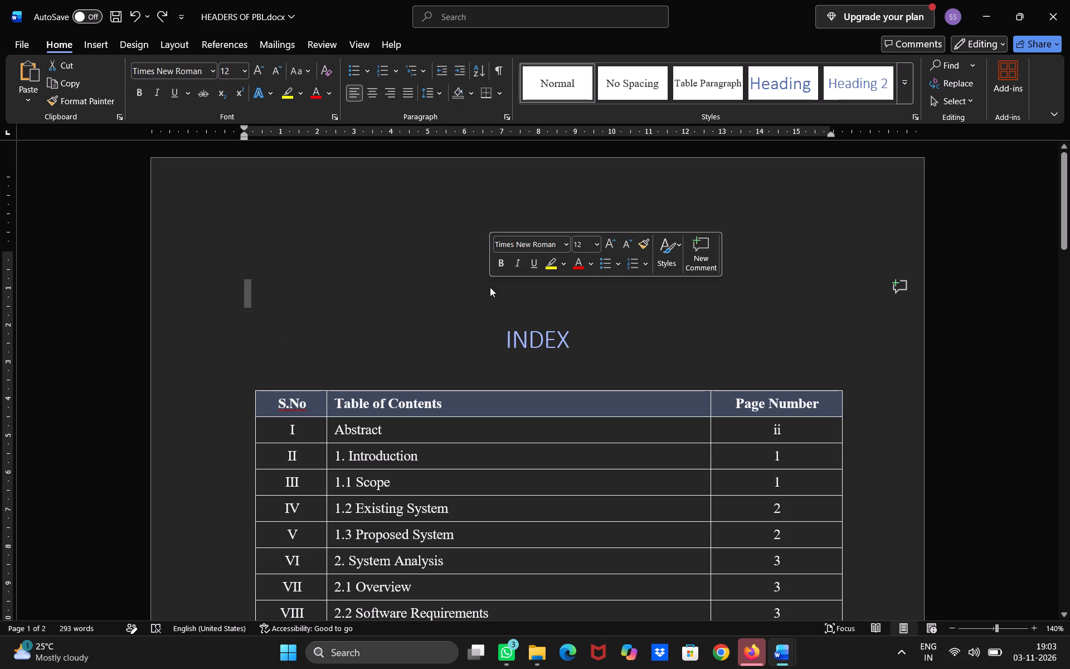
pyautogui.press('BackSpace')
pyautogui.press('BackSpace')
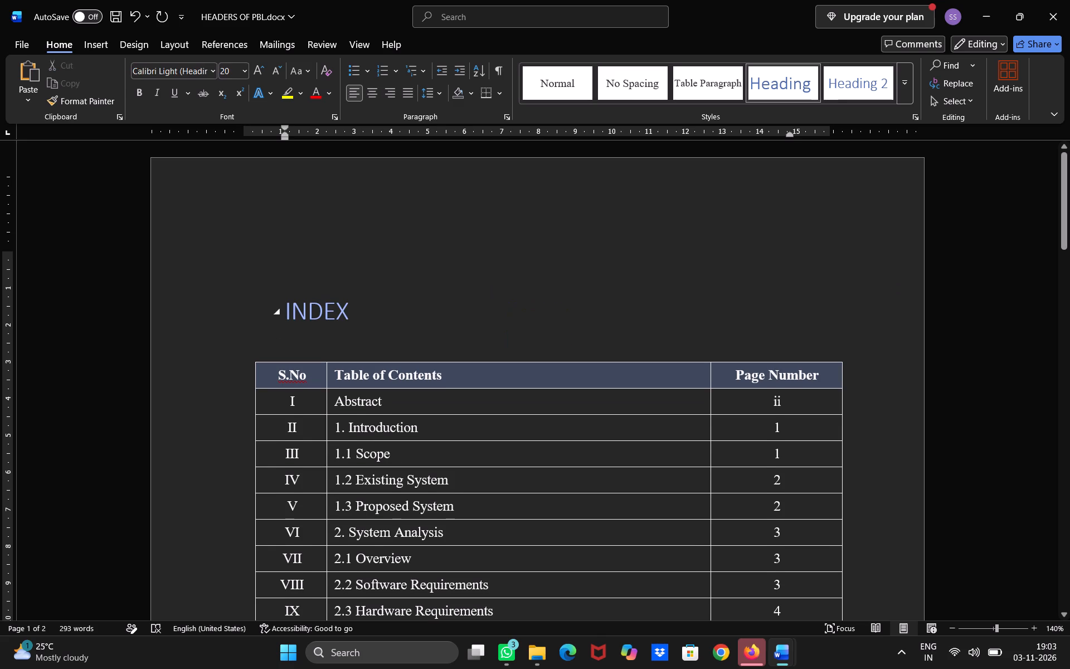
pyautogui.hotkey('ctrl', 'z')
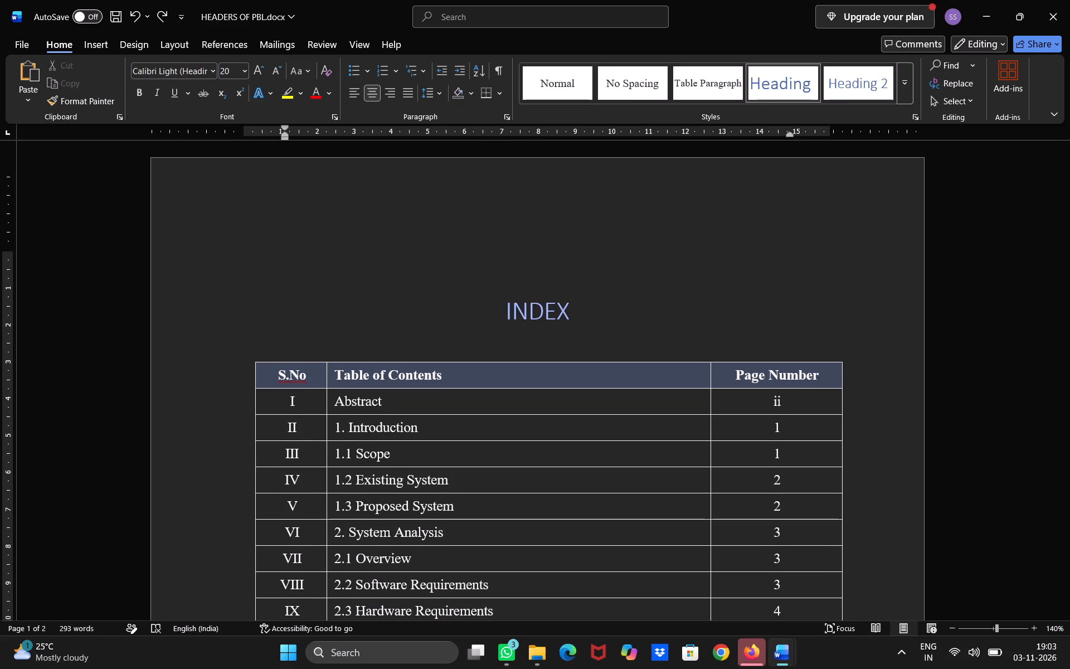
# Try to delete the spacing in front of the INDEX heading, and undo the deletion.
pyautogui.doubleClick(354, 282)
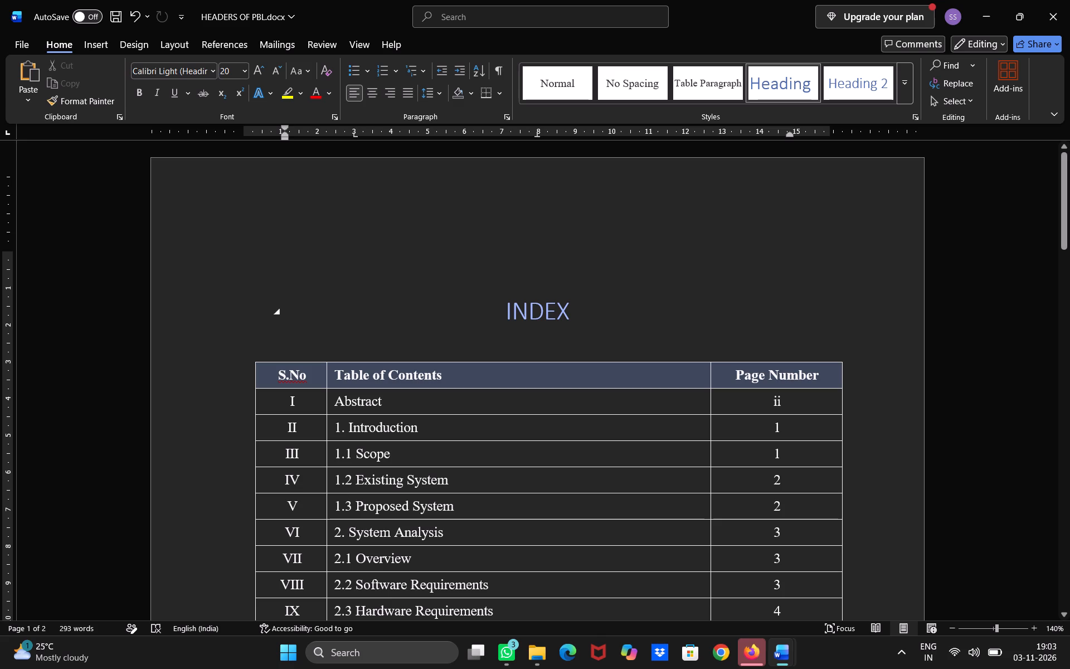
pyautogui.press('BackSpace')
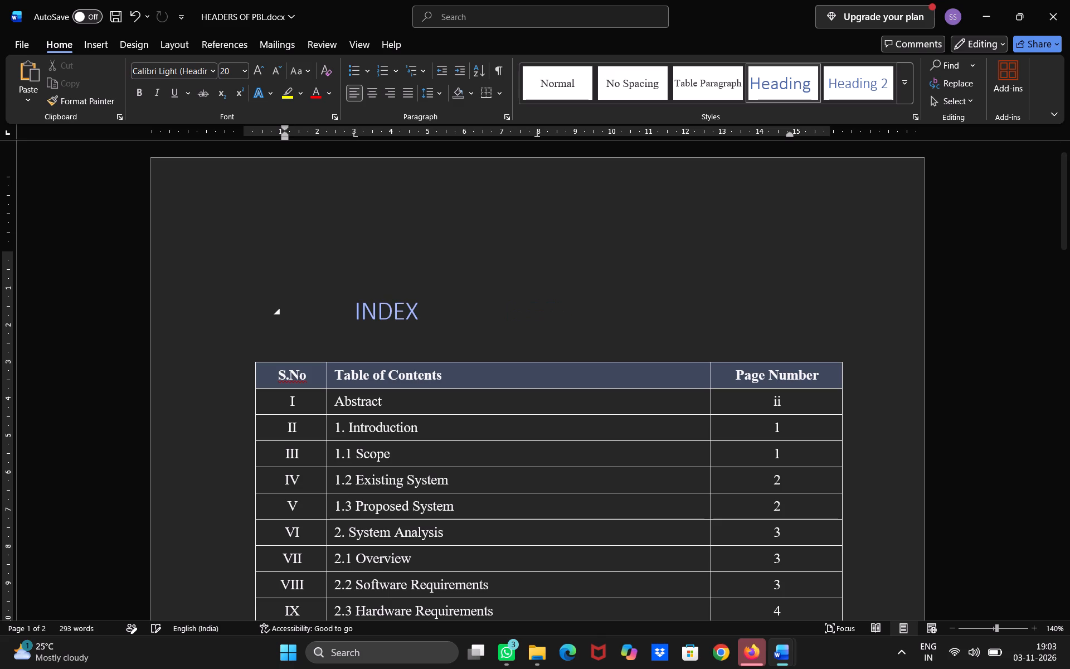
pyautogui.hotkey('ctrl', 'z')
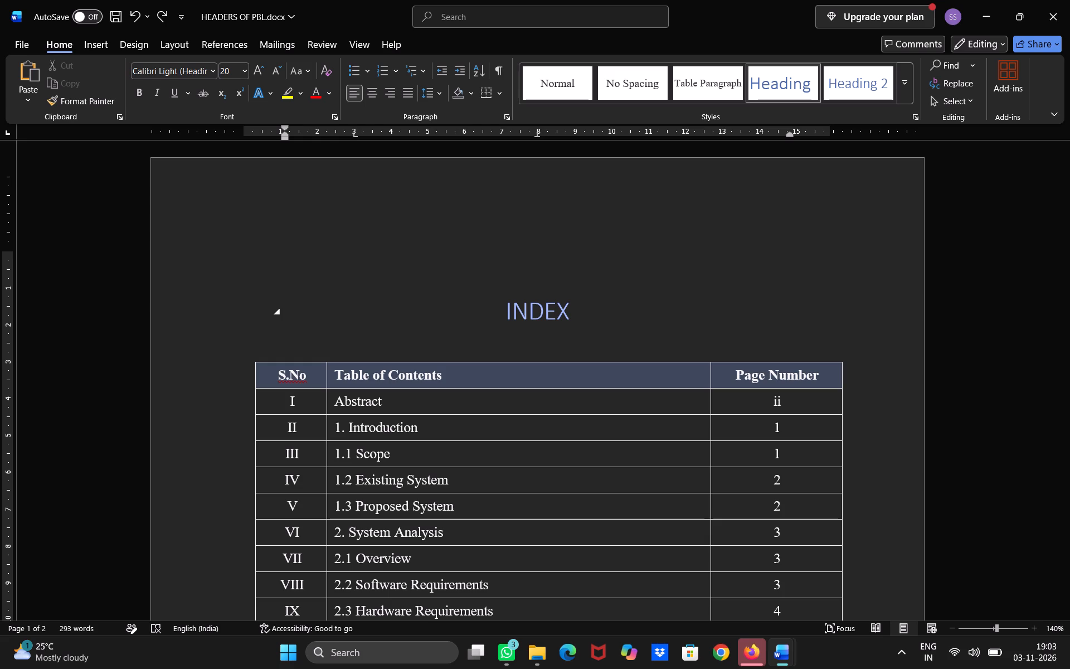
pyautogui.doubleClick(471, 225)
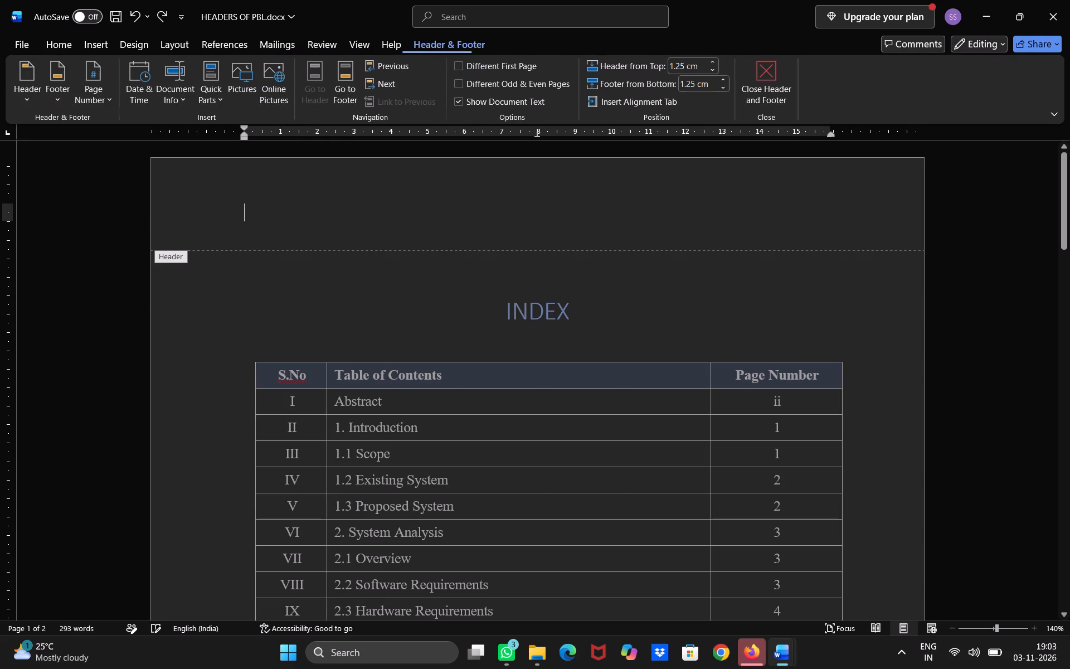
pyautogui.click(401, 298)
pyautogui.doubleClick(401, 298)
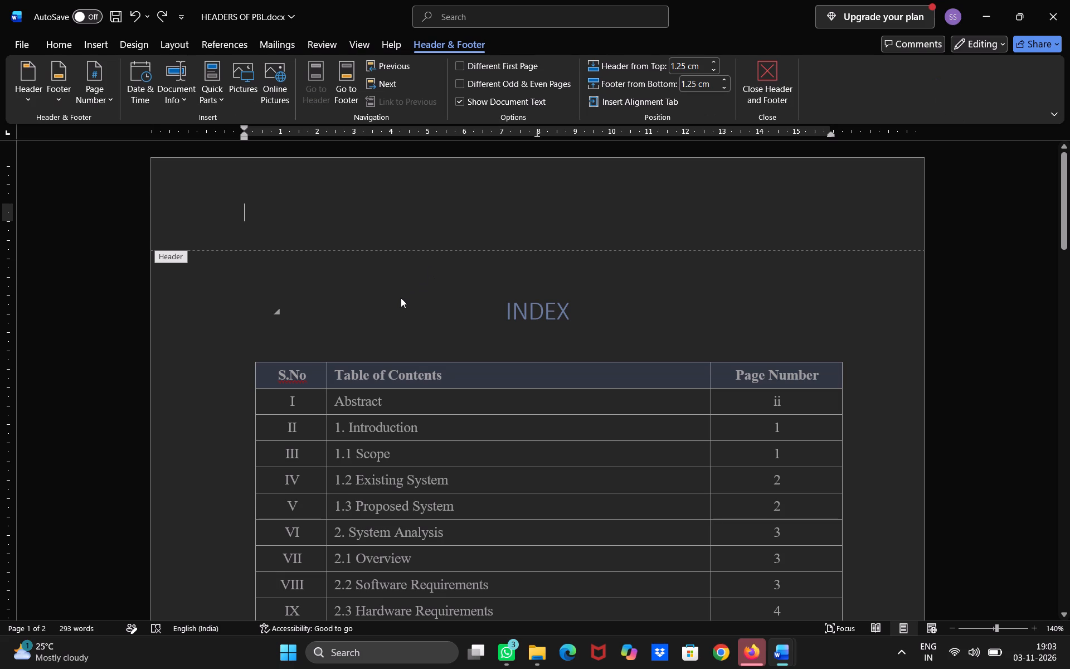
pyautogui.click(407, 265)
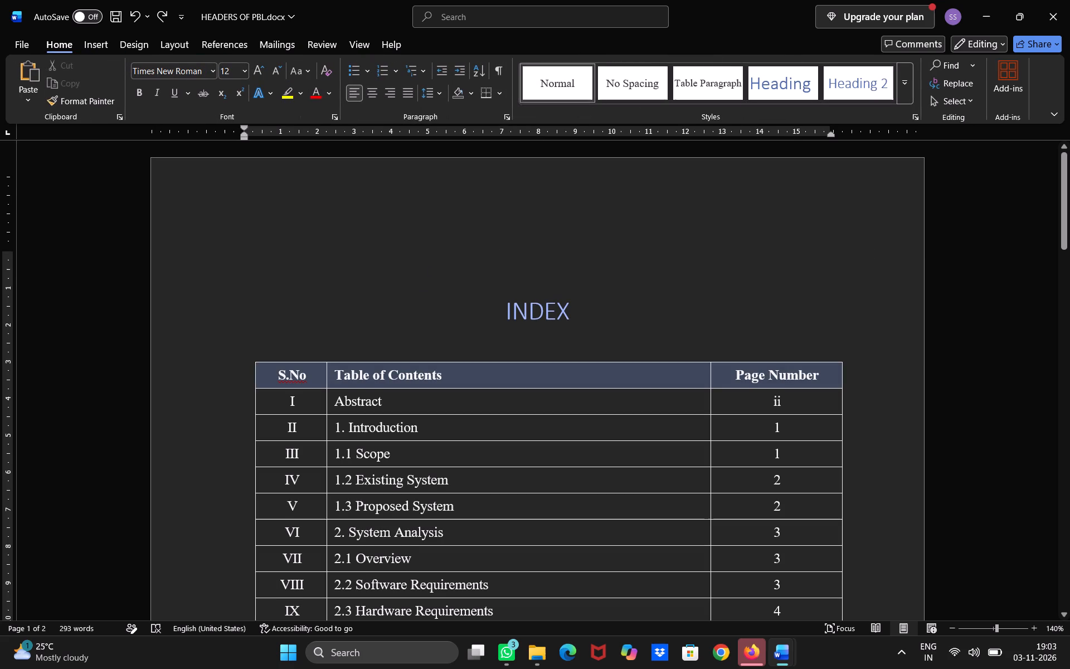
# Review the index page and the start of the Abstract page, ending back at the top of the document.
pyautogui.scroll(-7, 407, 265)
pyautogui.scroll(5, 407, 265)
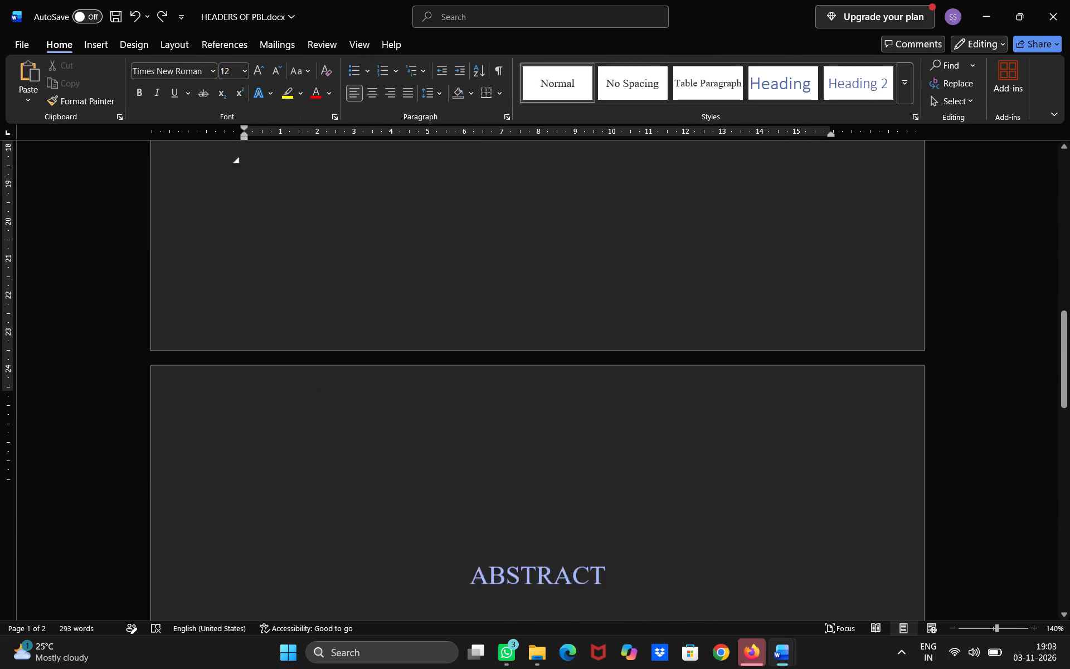
pyautogui.scroll(2, 407, 265)
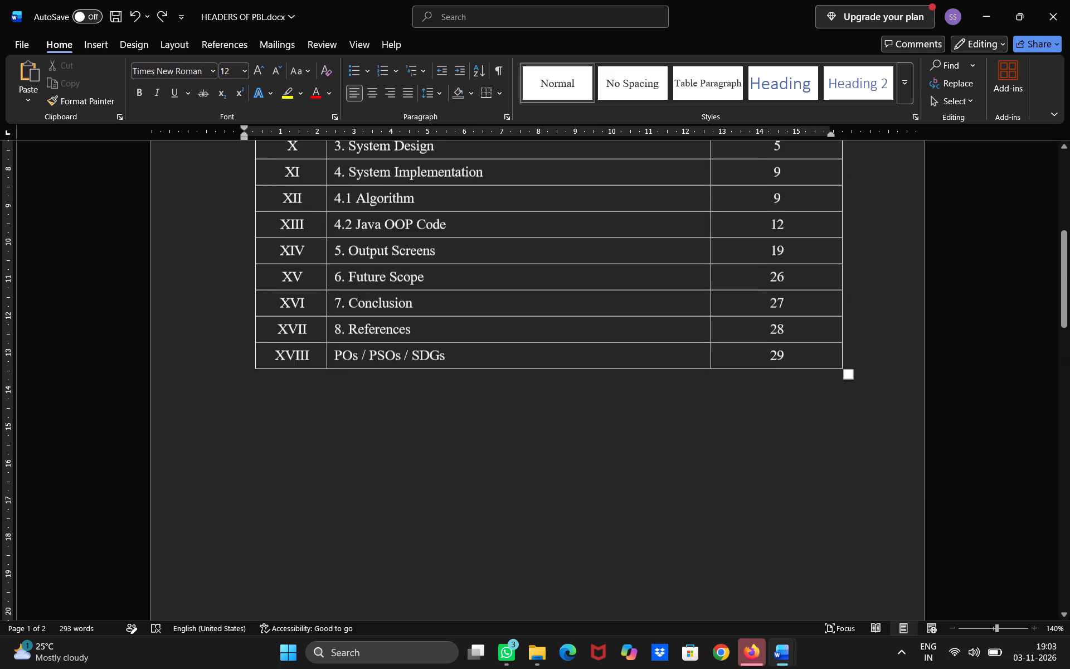
pyautogui.scroll(1, 407, 265)
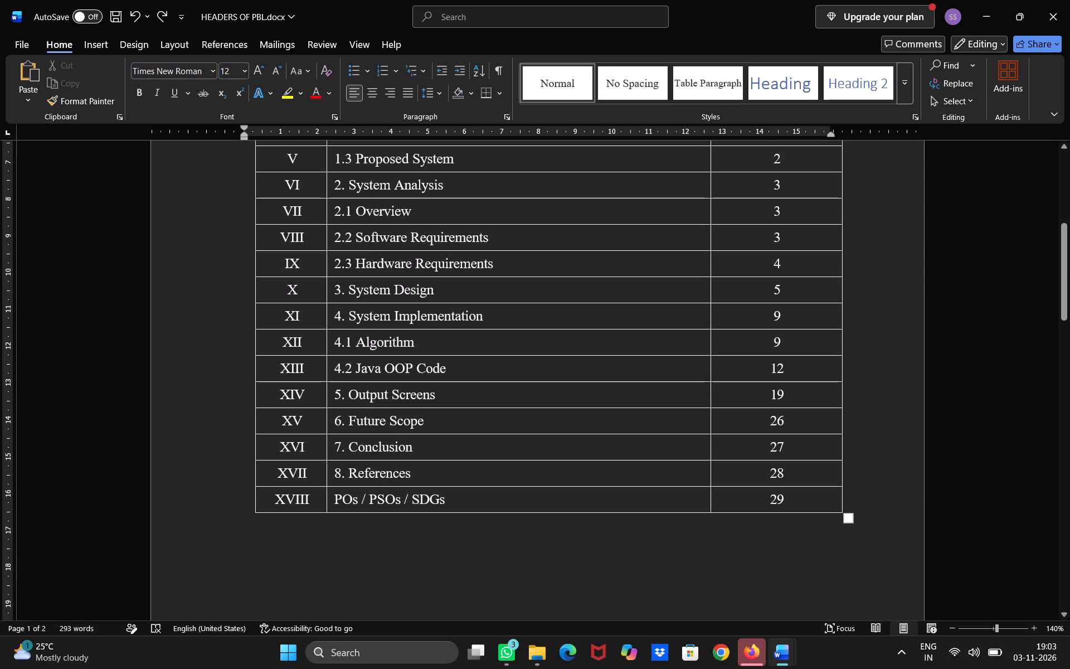
pyautogui.scroll(1, 407, 265)
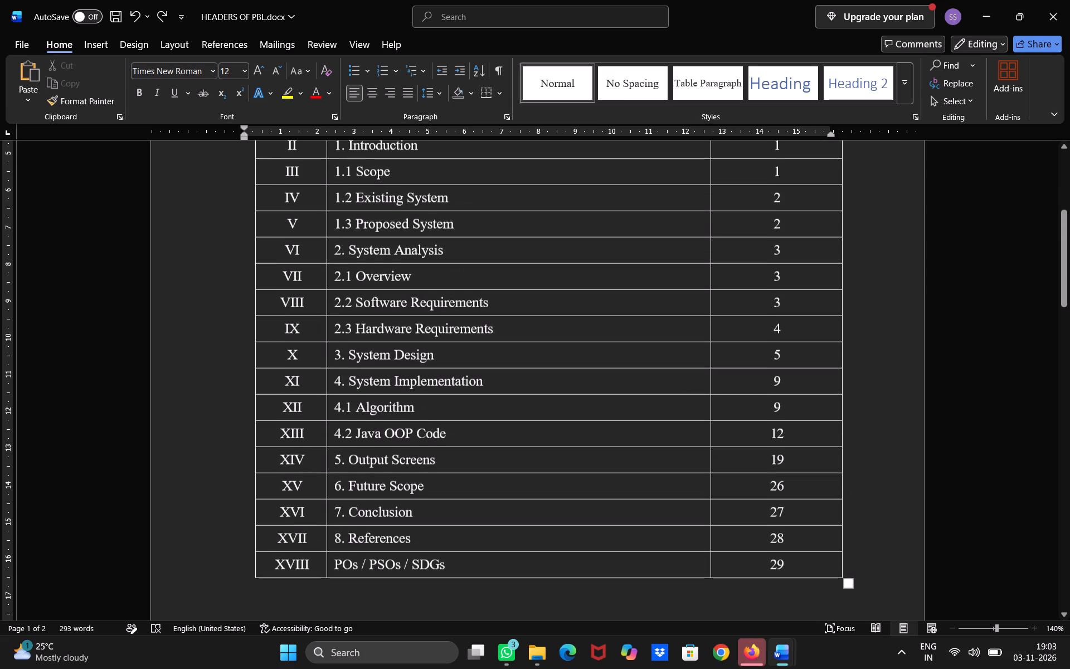
pyautogui.scroll(1, 407, 265)
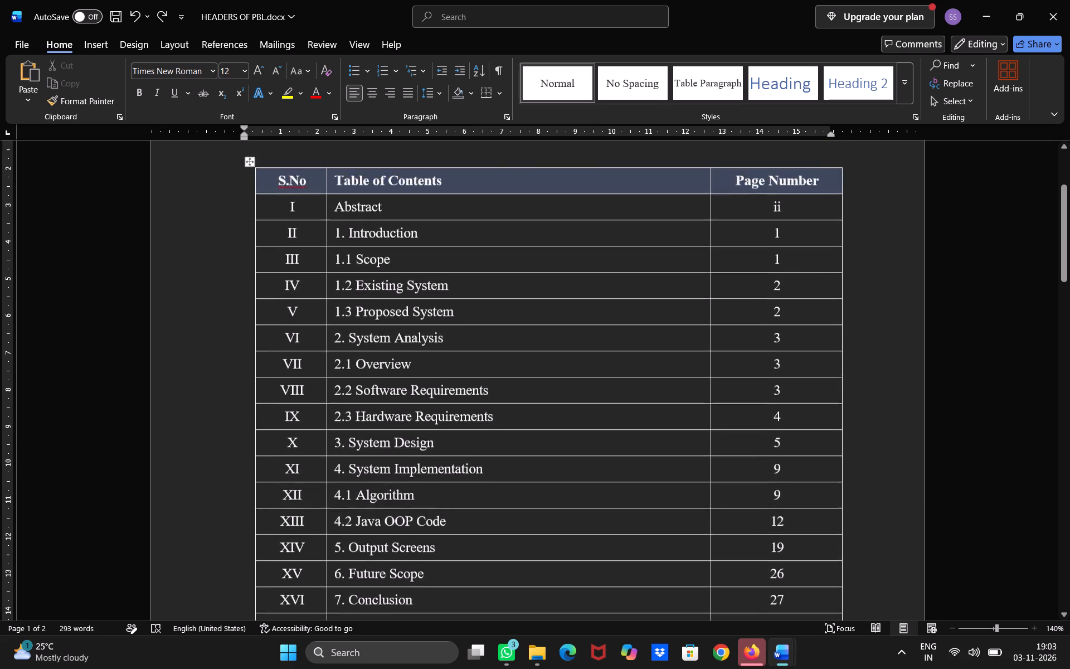
pyautogui.scroll(1, 407, 265)
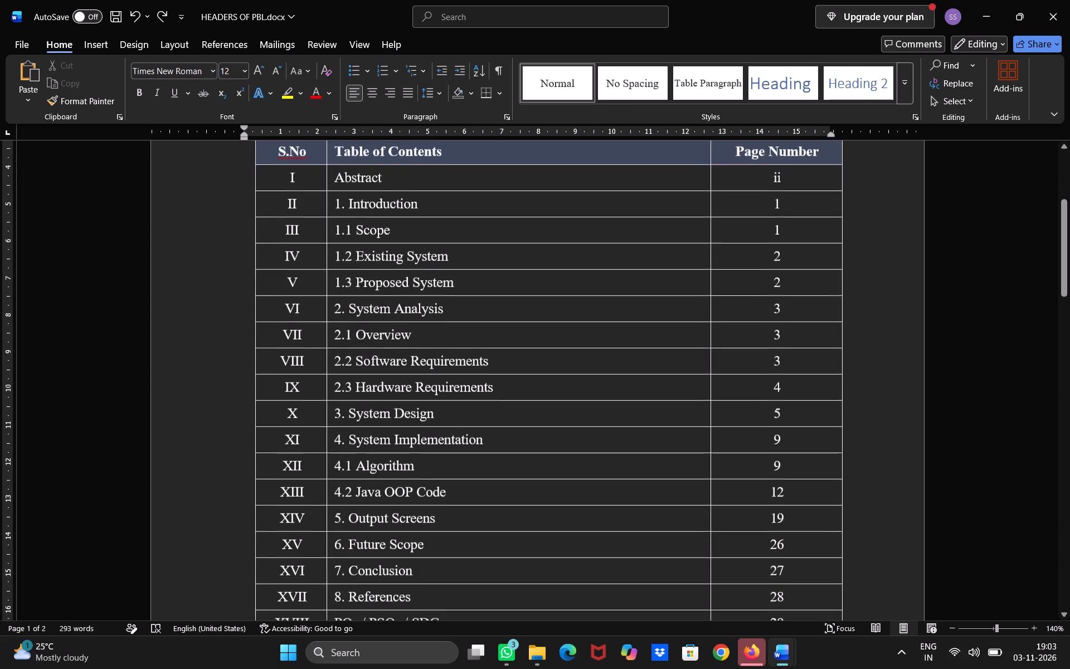
pyautogui.scroll(1, 407, 265)
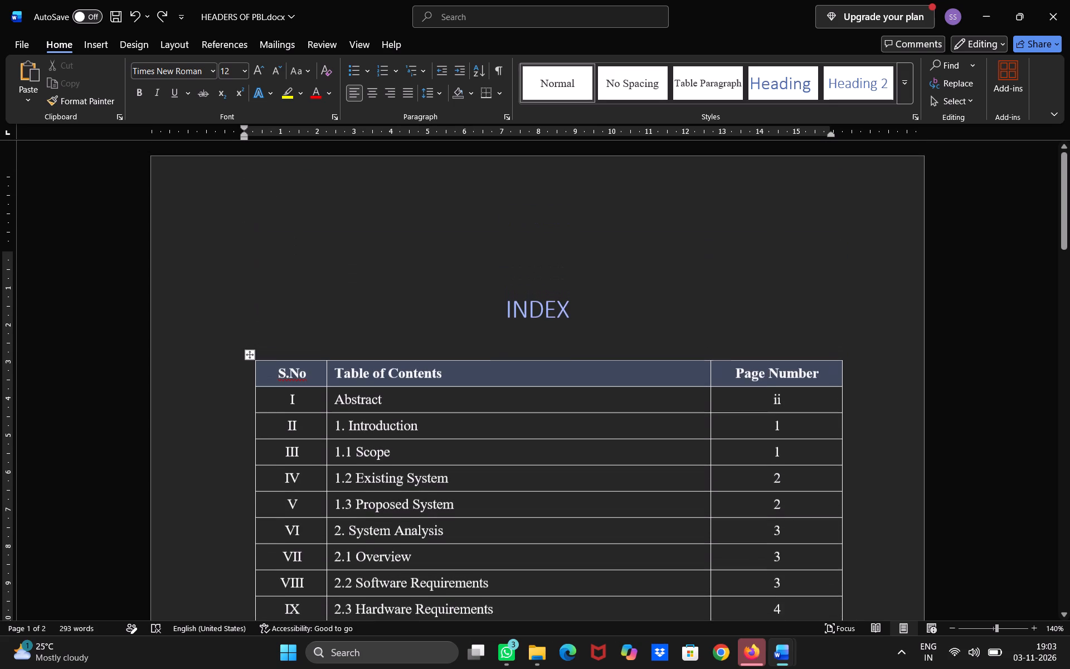
pyautogui.scroll(1, 407, 265)
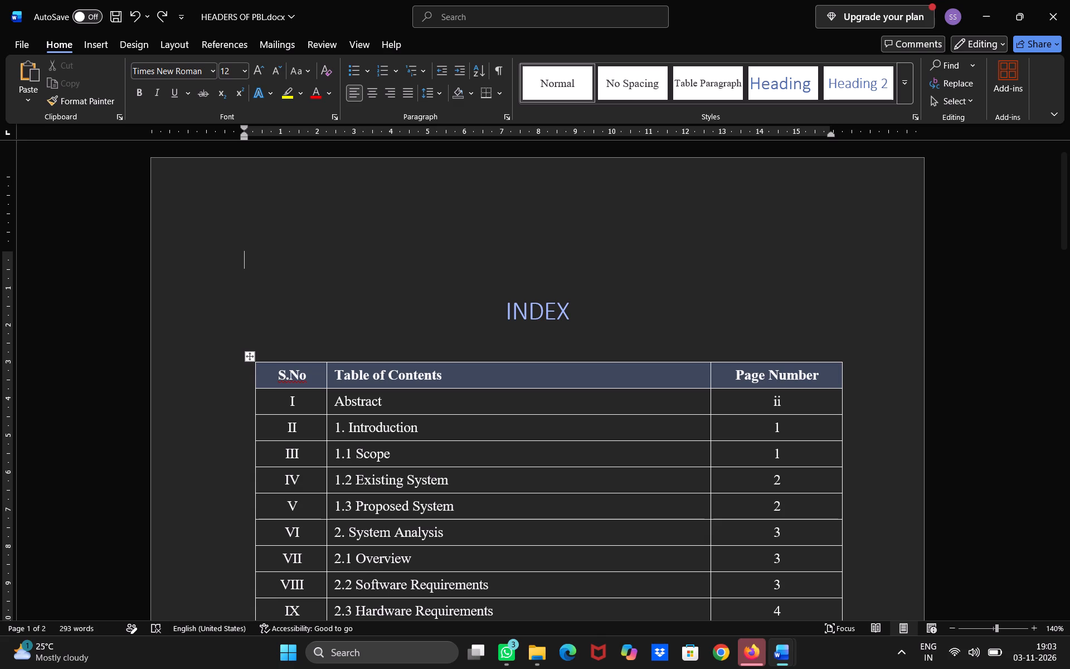
# Insert a centred page number in the footer of the index page using the Plain Number 2 bottom-of-page style.
pyautogui.scroll(-2, 483, 217)
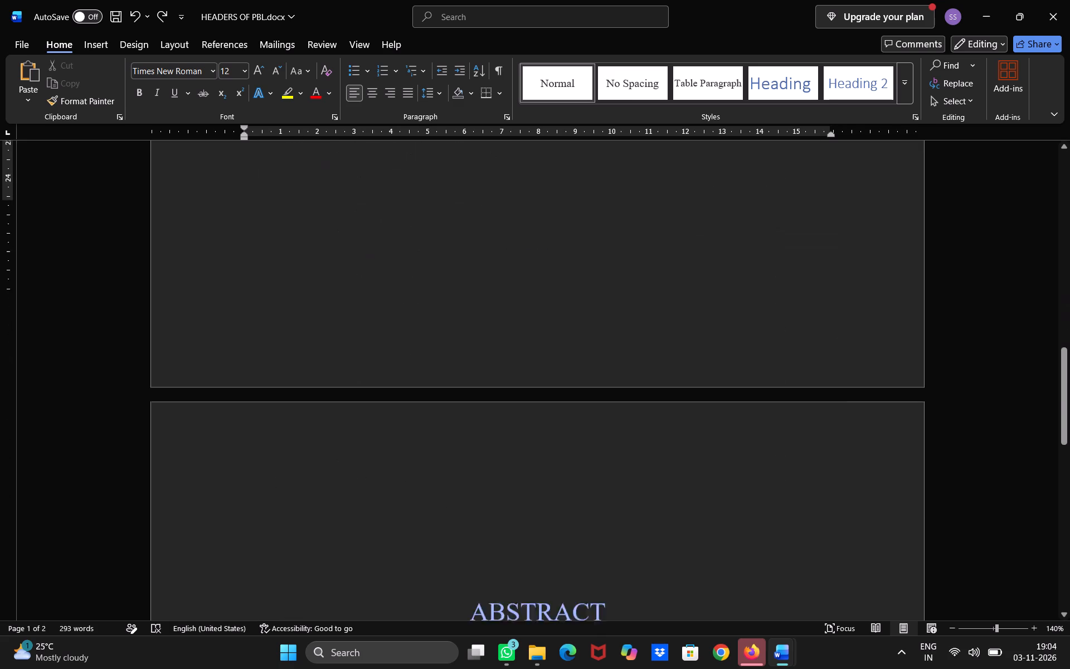
pyautogui.scroll(1, 483, 217)
pyautogui.doubleClick(403, 425)
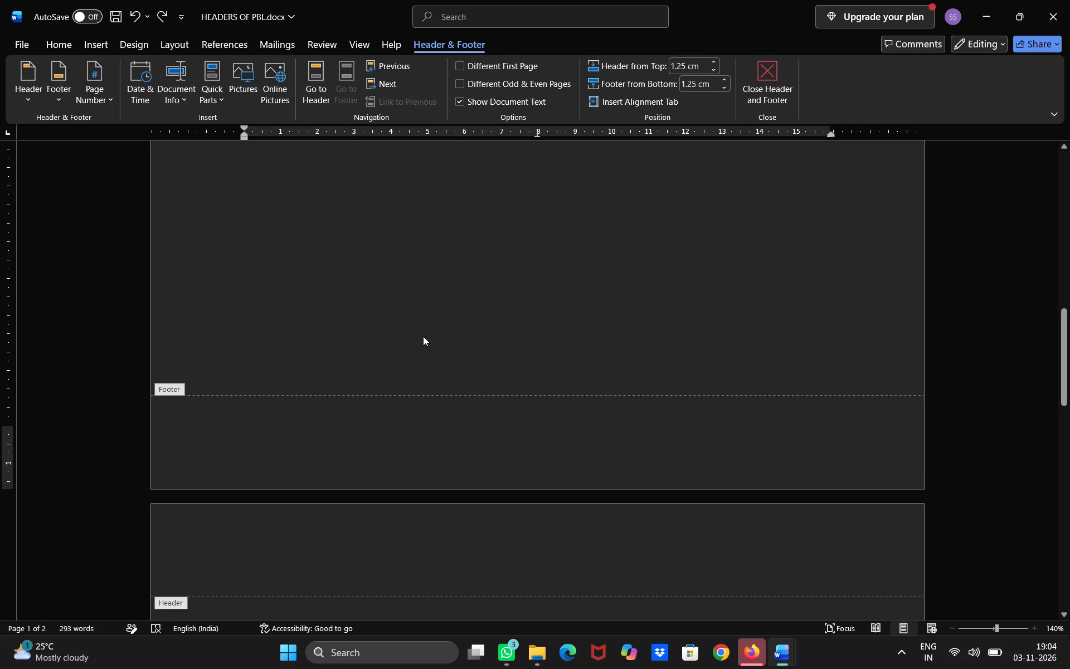
pyautogui.click(109, 99)
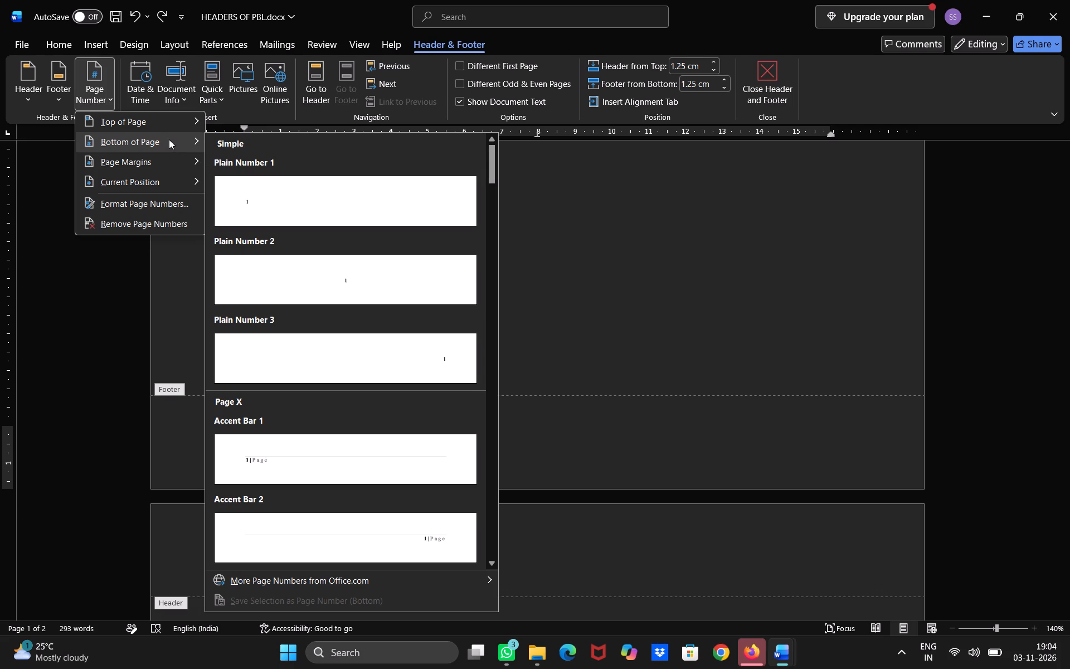
pyautogui.click(305, 265)
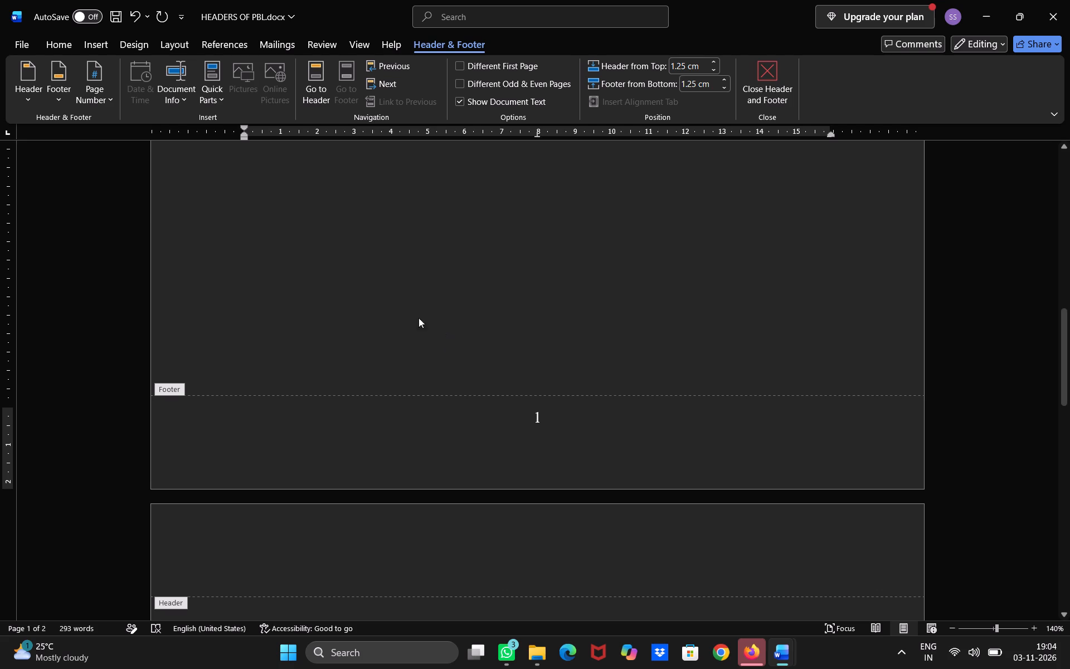
# Set the page number format to lowercase Roman numerals (i, ii, iii, ...) and return from the footer to the document body.
pyautogui.click(108, 94)
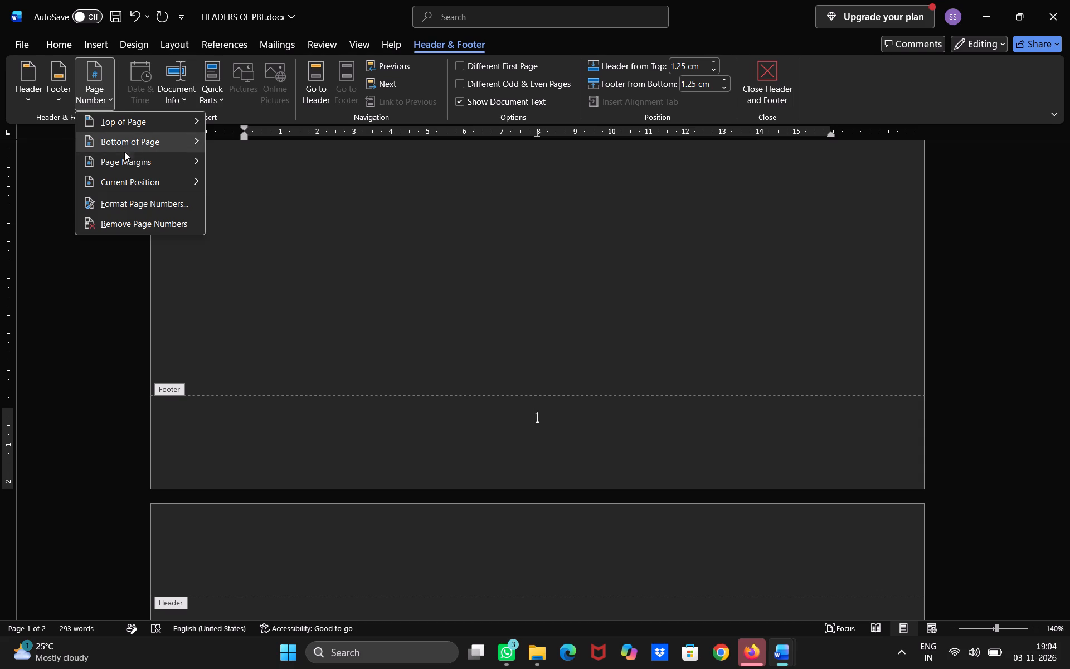
pyautogui.click(135, 204)
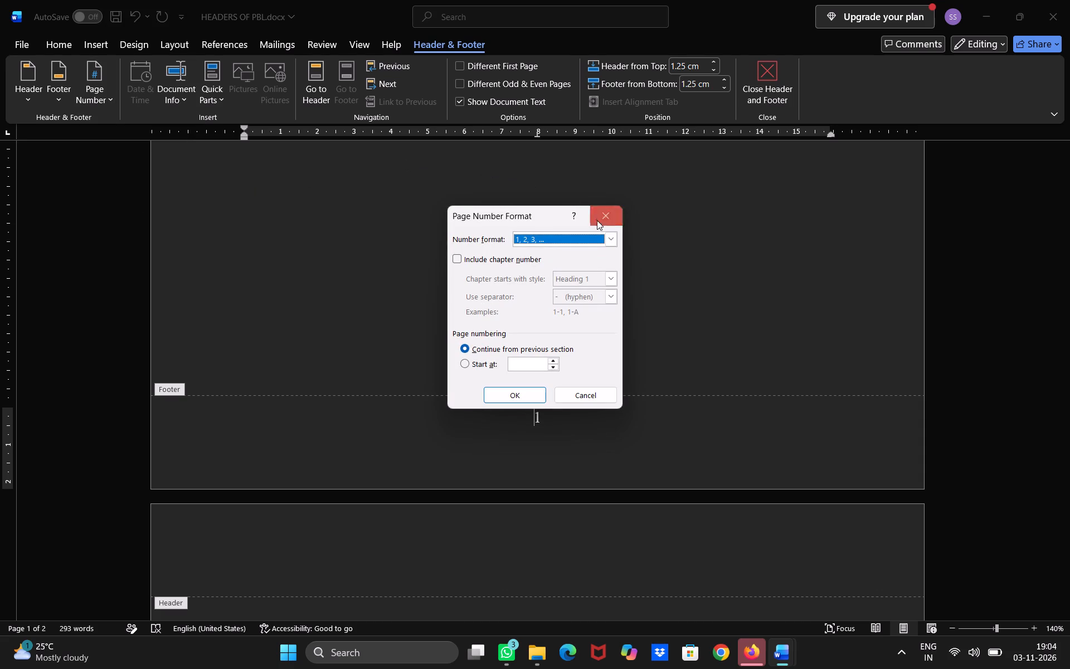
pyautogui.click(605, 241)
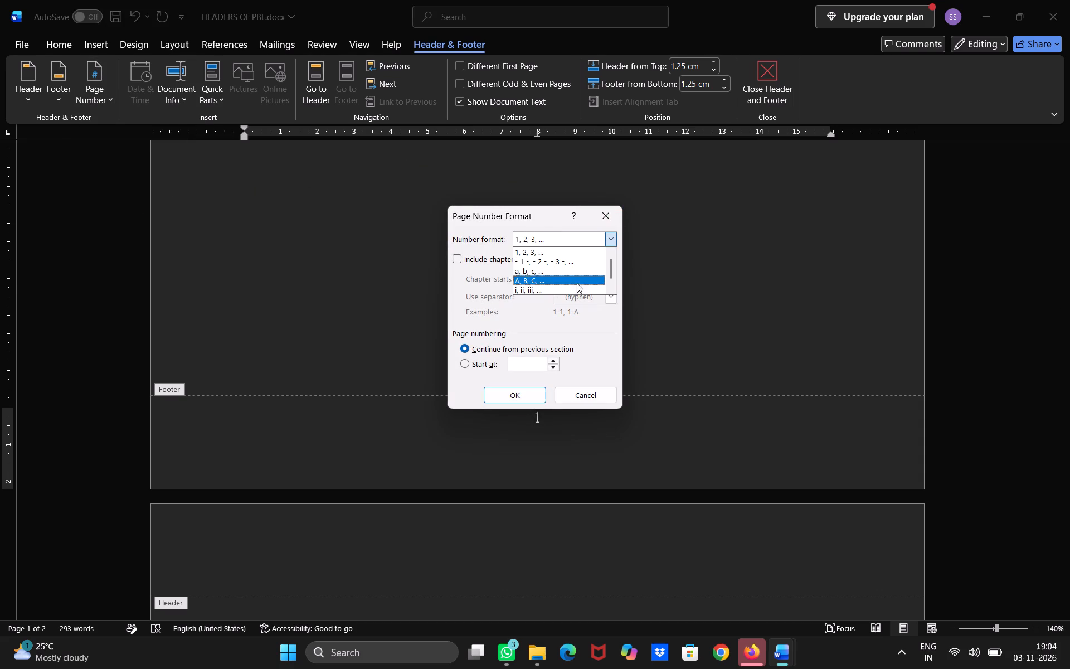
pyautogui.click(567, 287)
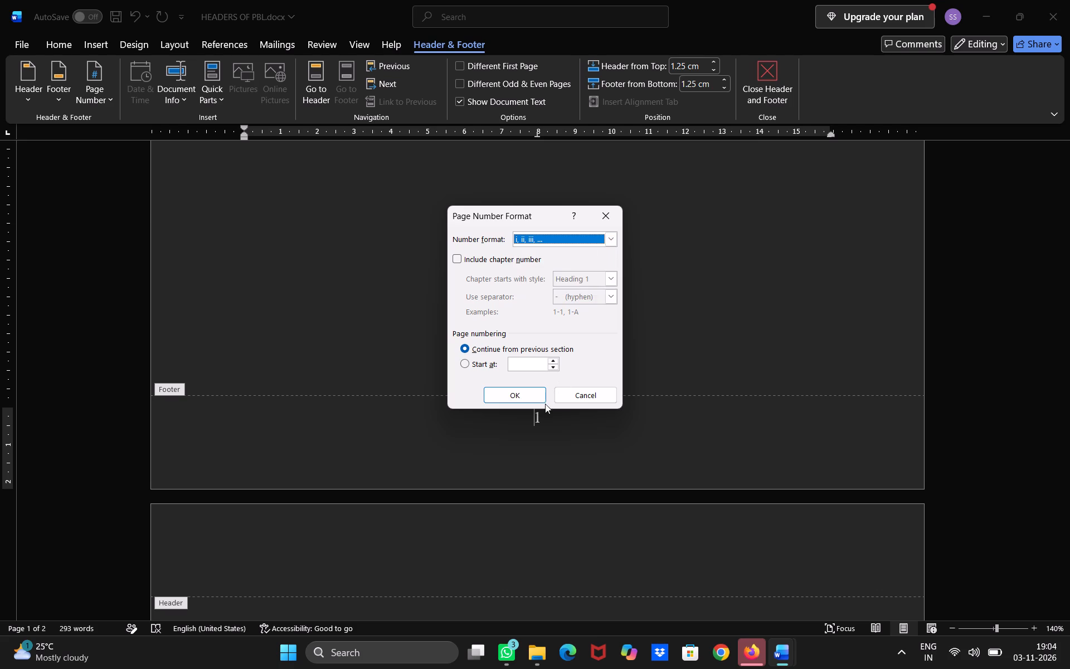
pyautogui.click(517, 397)
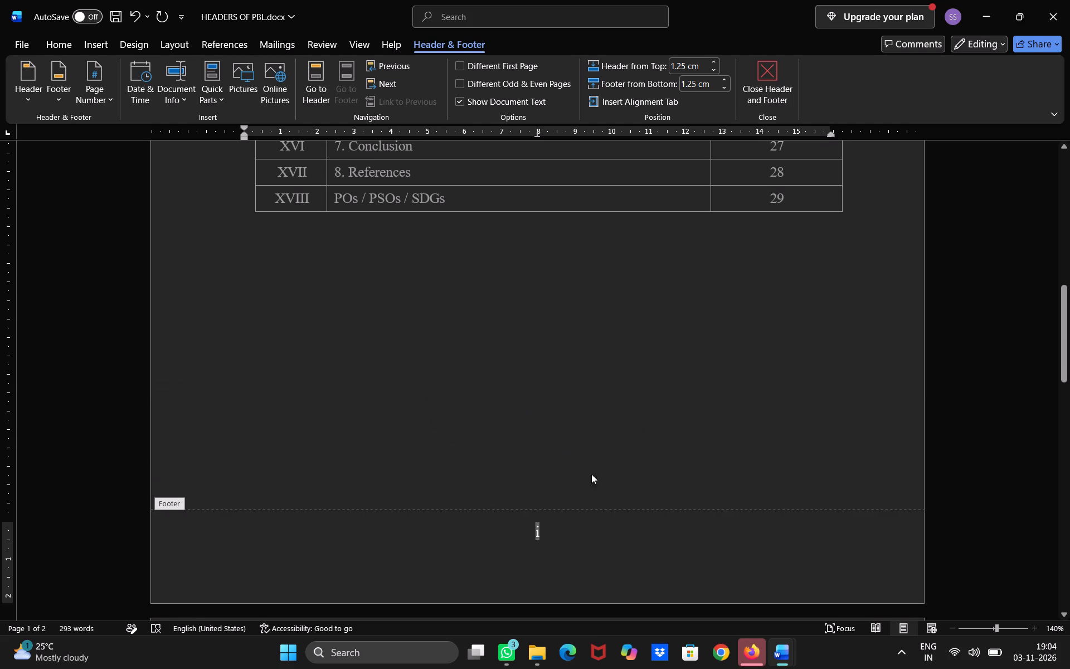
pyautogui.click(639, 551)
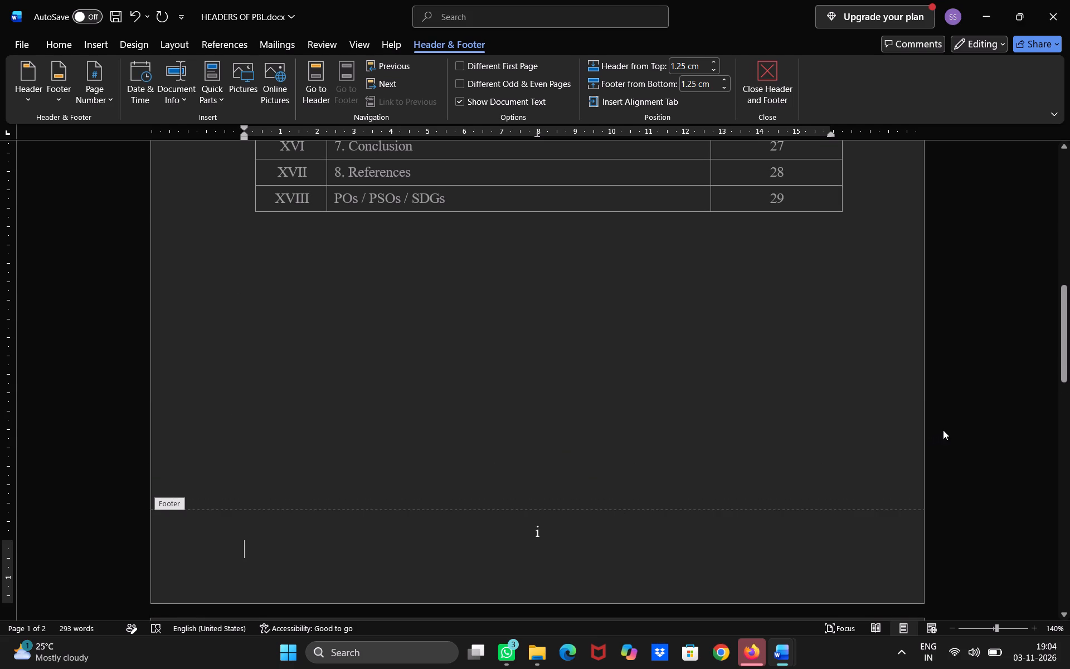
pyautogui.click(943, 430)
pyautogui.doubleClick(891, 419)
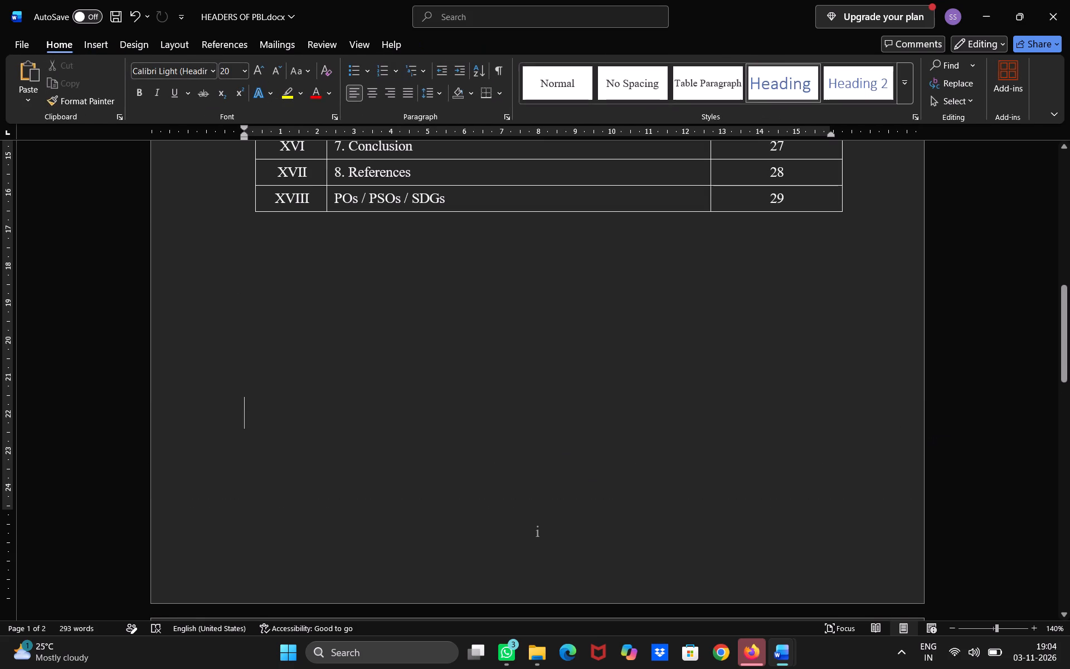
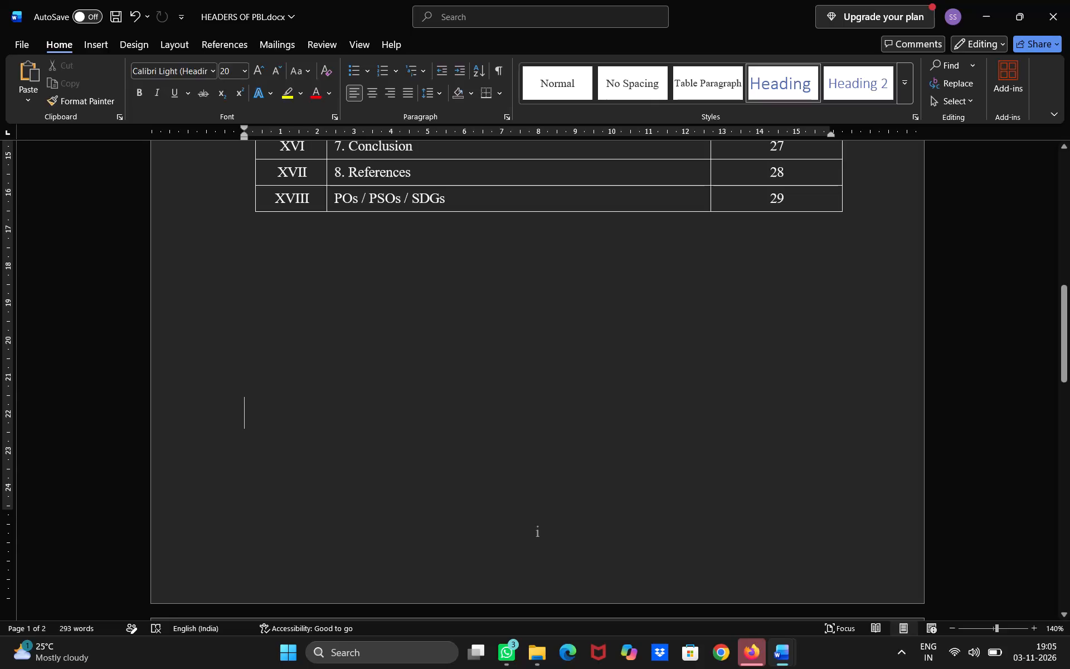
# Save HEADERS OF PBL.docx and minimize both it and VEHICAL RENTAL SYSTEM.docx to return to the Downloads folder.
pyautogui.hotkey('ctrl', 's')
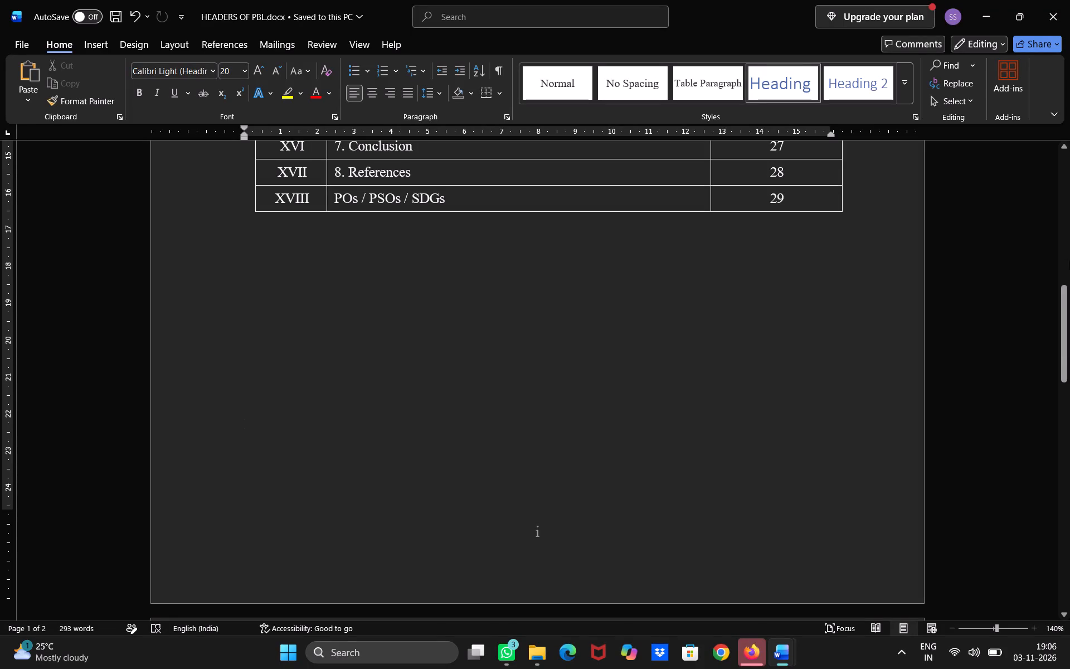
pyautogui.click(994, 13)
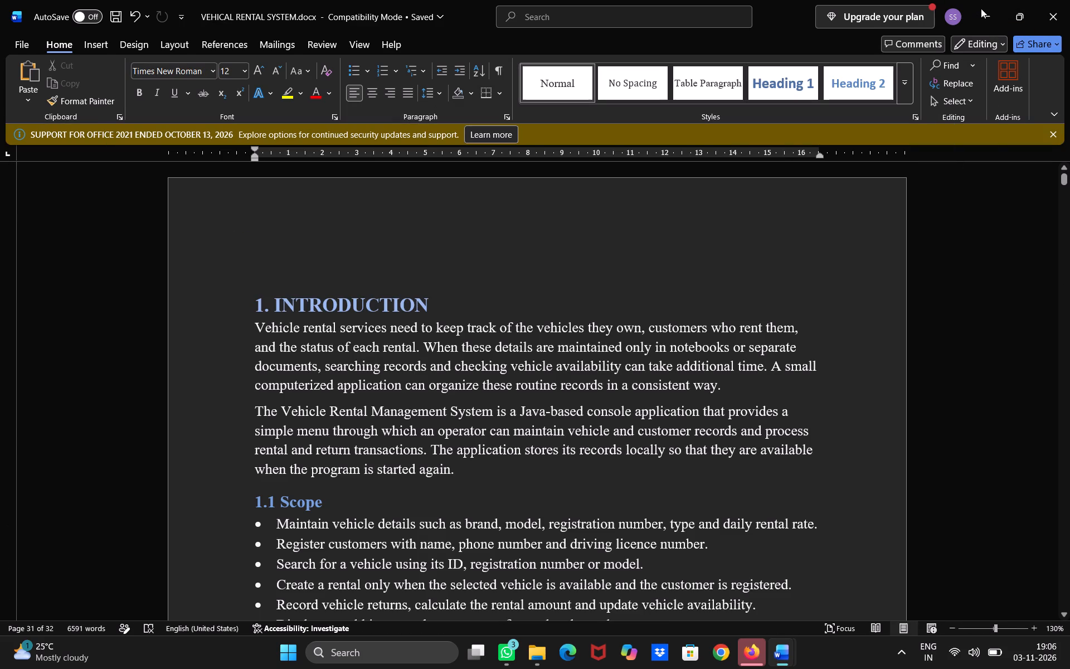
pyautogui.click(988, 9)
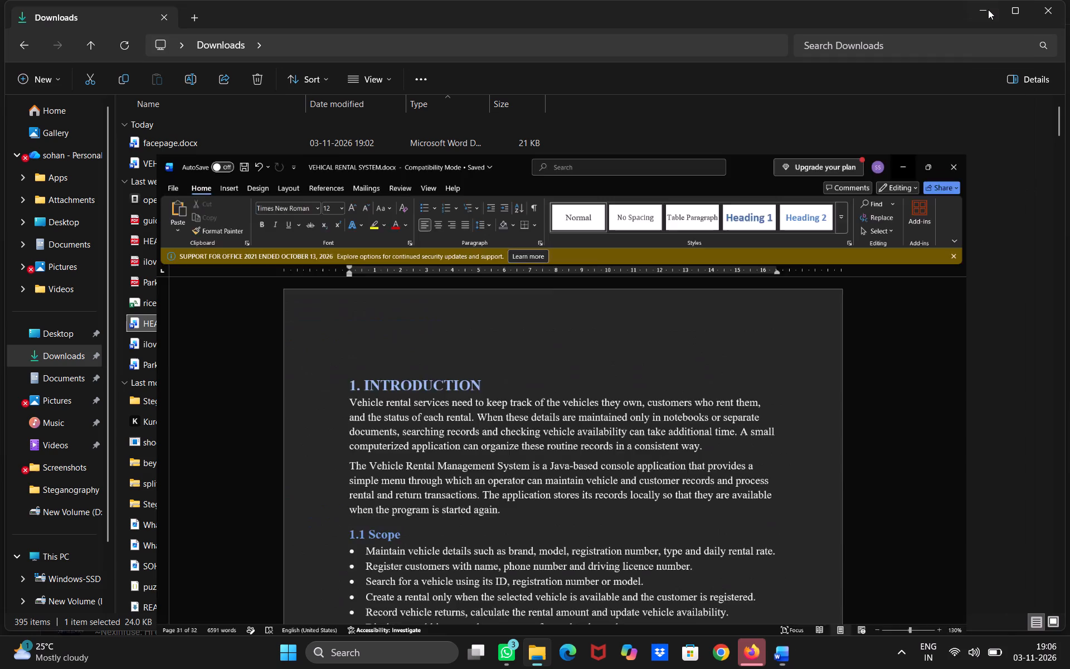
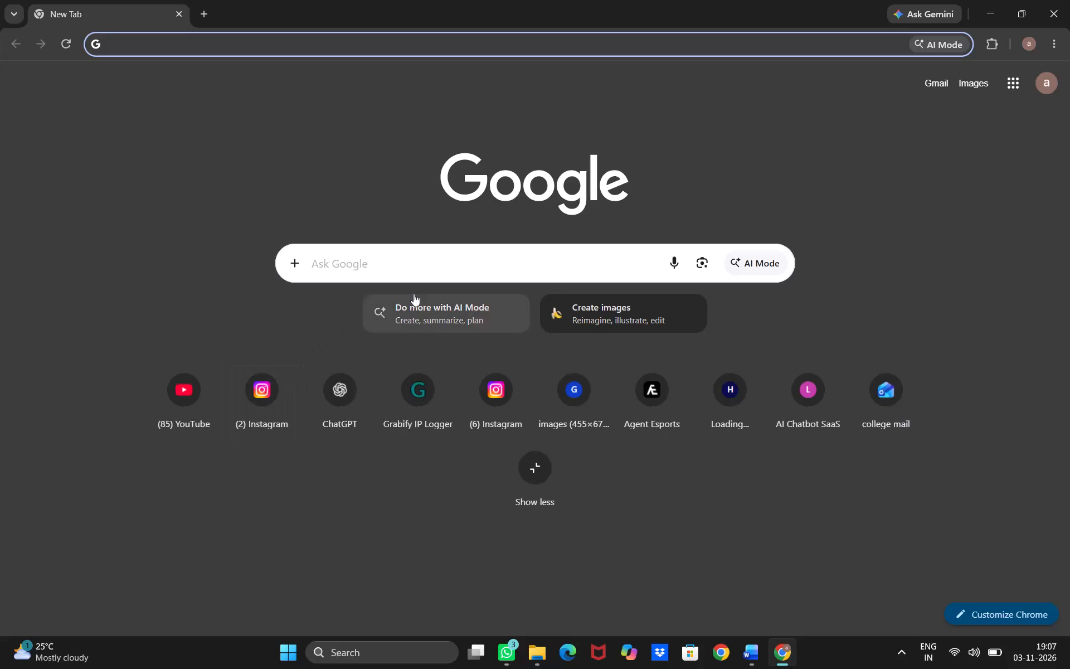
# In Google Chrome, search Google for "i love pdf" and open the iLovePDF website.
pyautogui.click(463, 261)
pyautogui.write('i l')
pyautogui.write('ve')
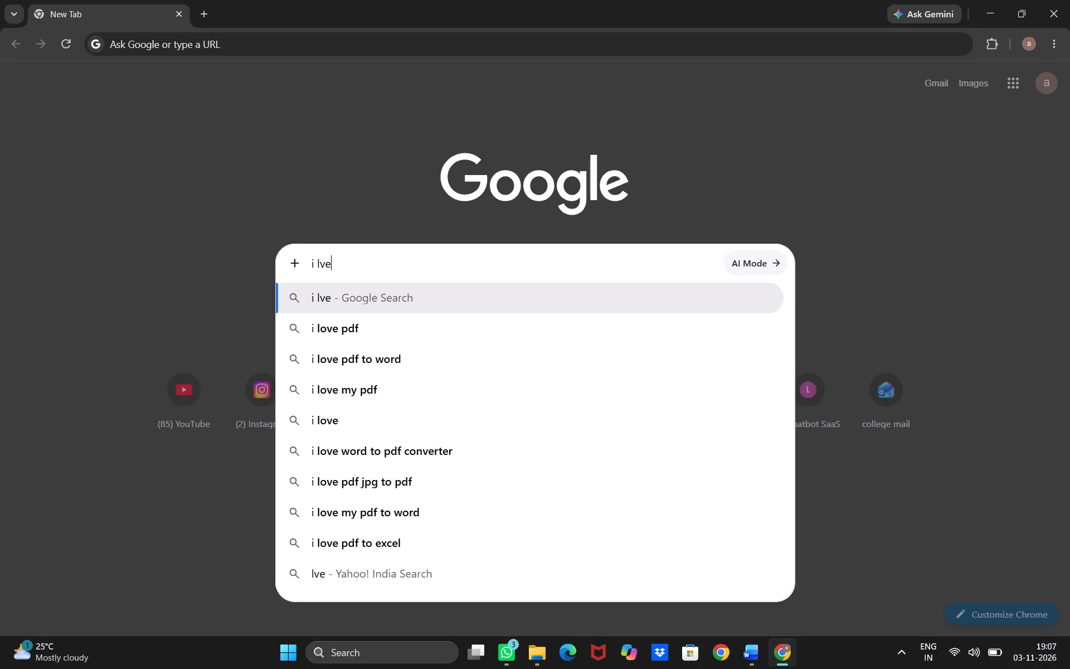
pyautogui.click(343, 330)
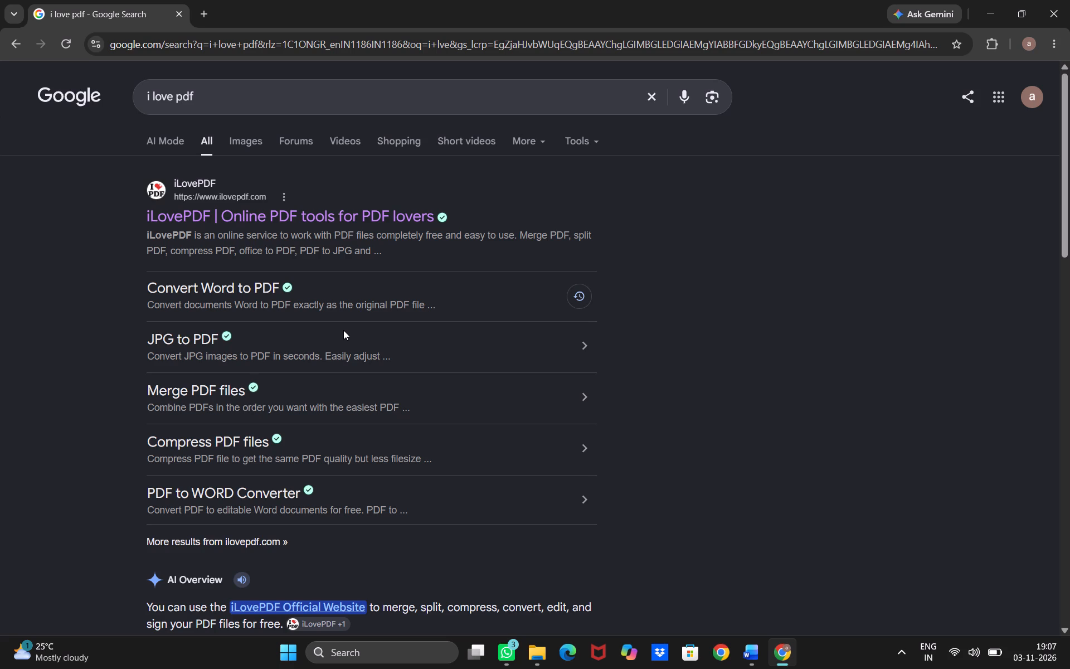
pyautogui.click(345, 205)
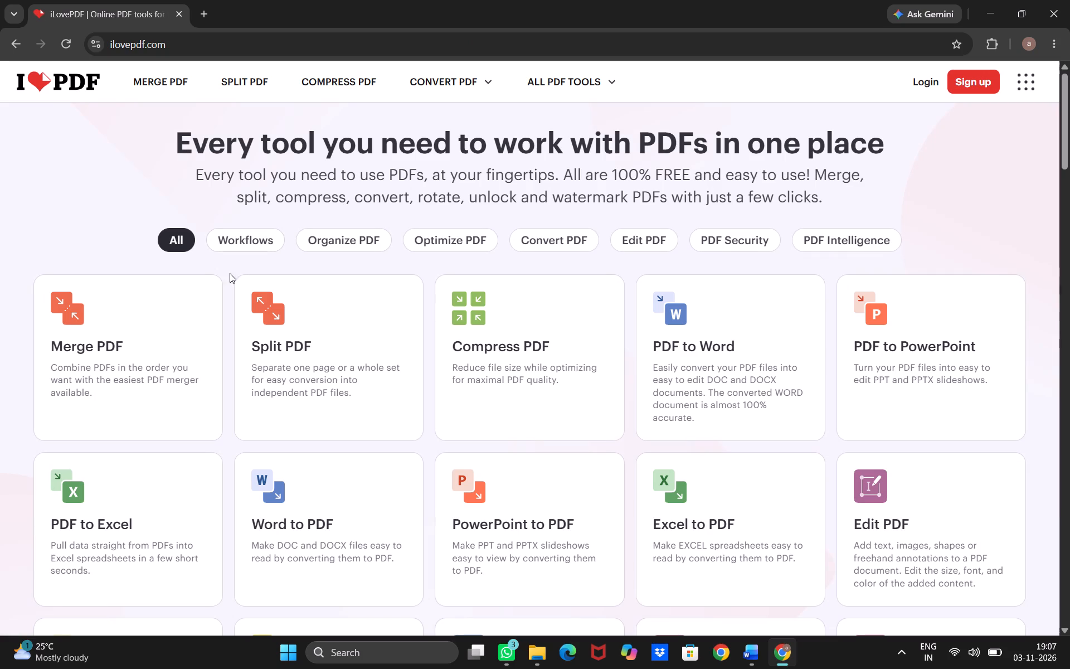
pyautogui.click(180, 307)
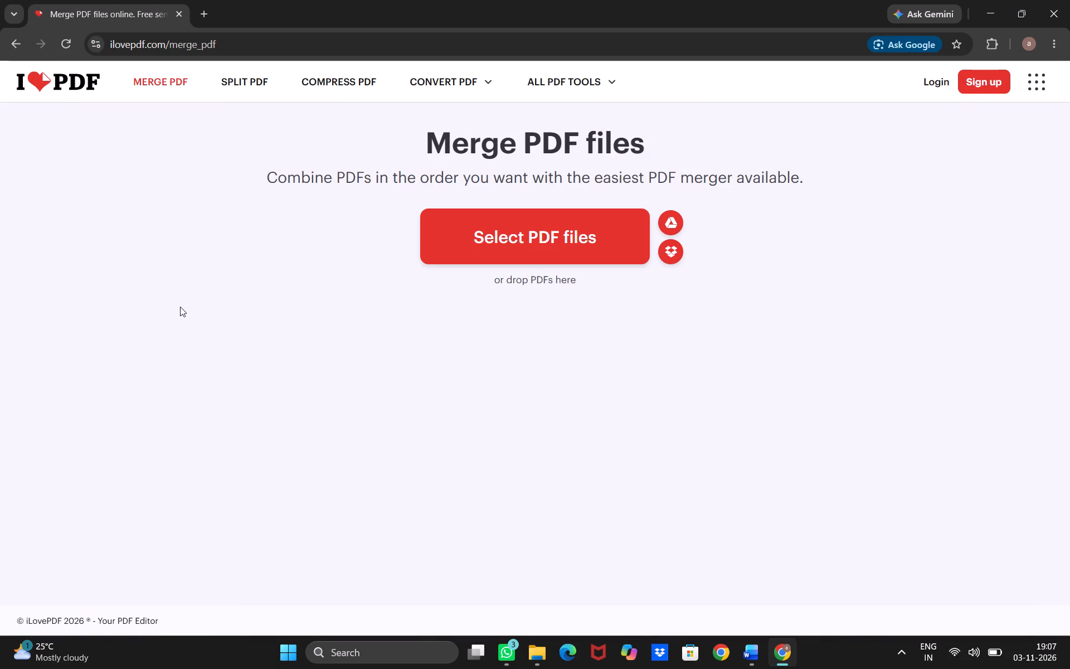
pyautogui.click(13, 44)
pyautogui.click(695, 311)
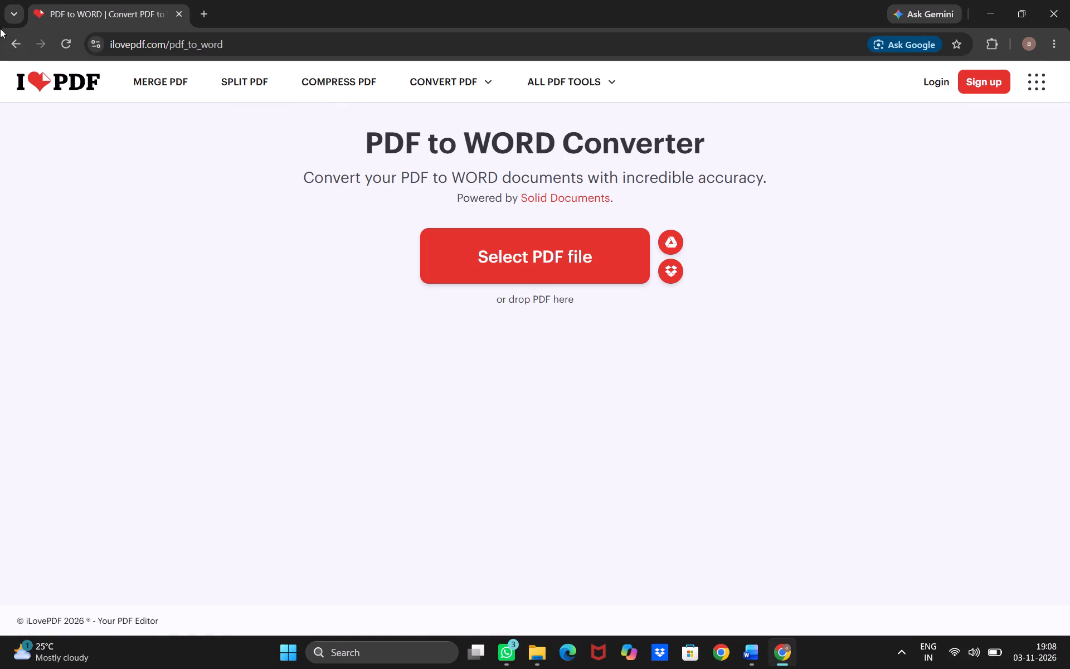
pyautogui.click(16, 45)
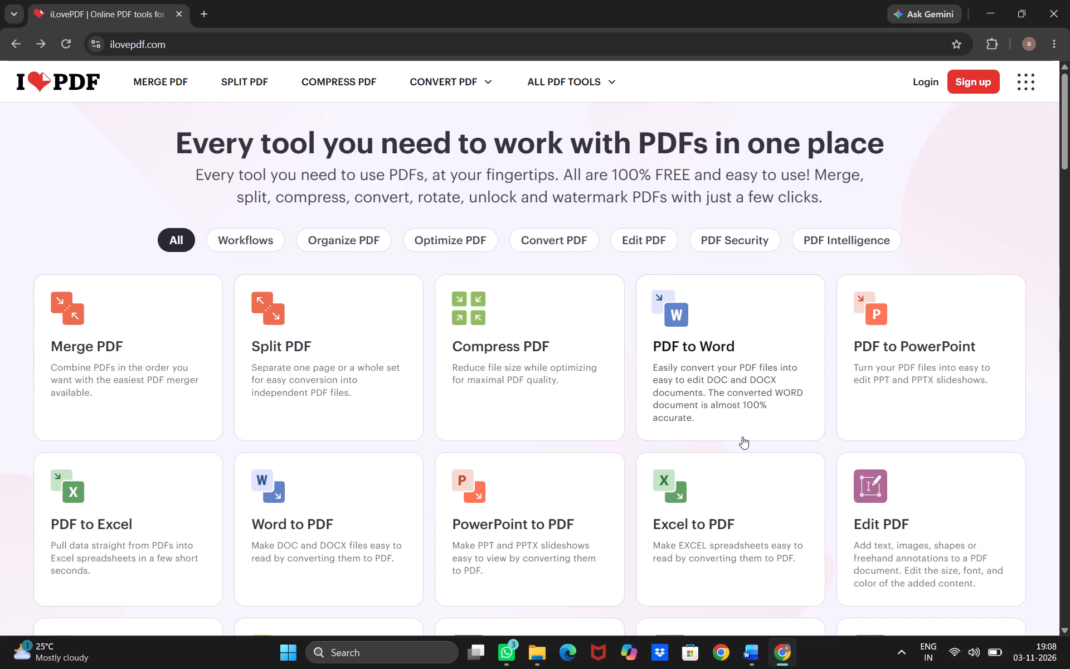
# Convert only facepage.docx from the Downloads folder to PDF with iLovePDF's Word to PDF tool.
pyautogui.click(363, 497)
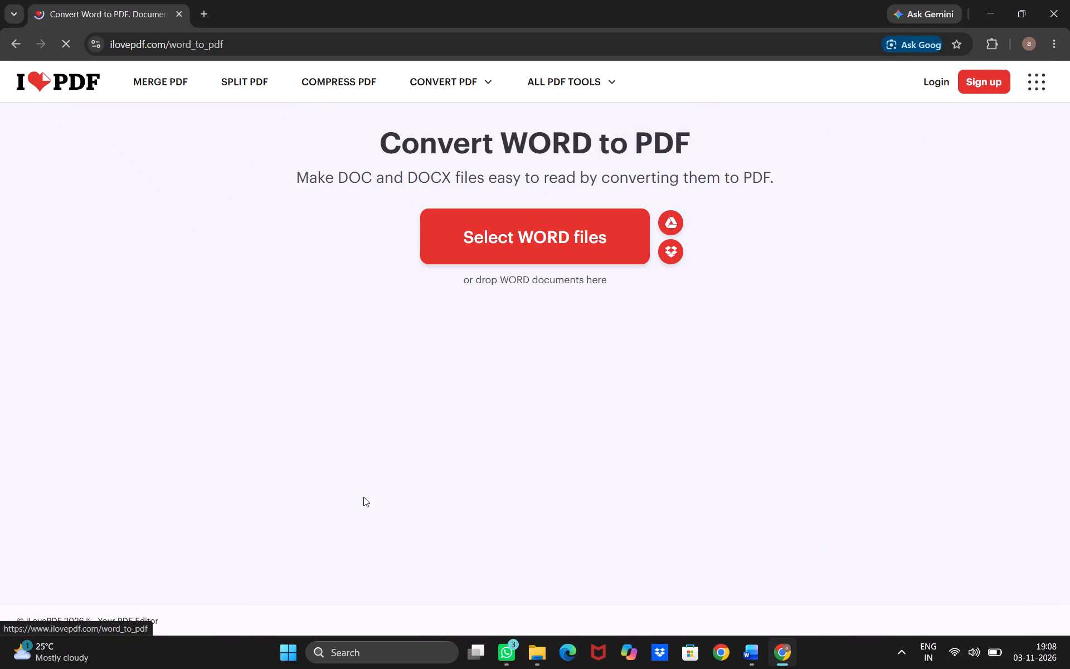
pyautogui.click(540, 259)
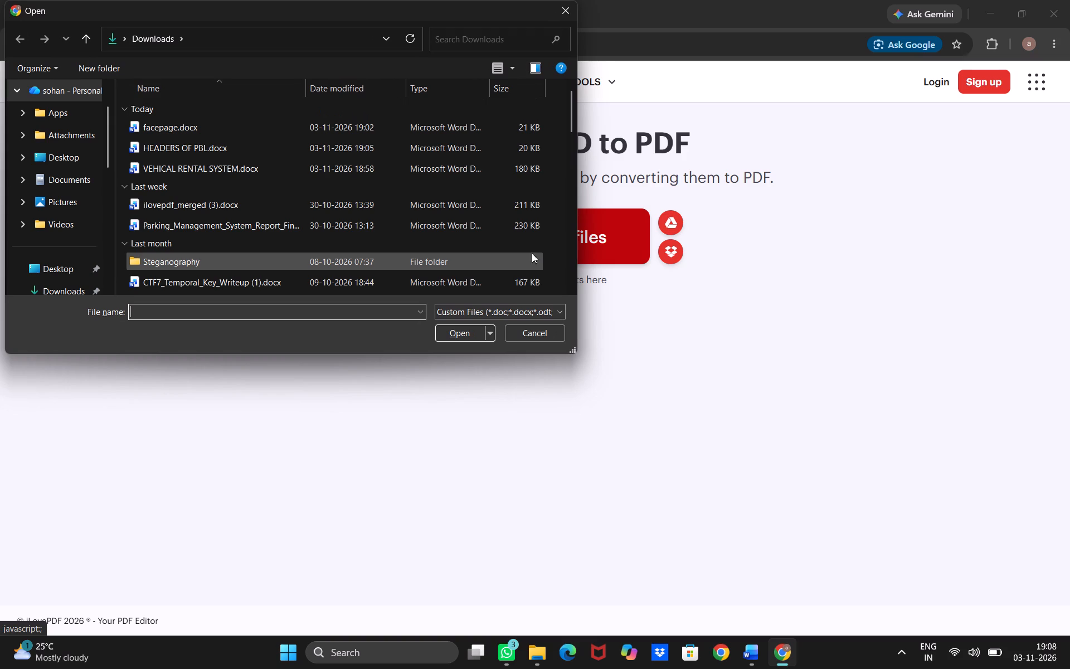
pyautogui.keyDown('ctrl'); pyautogui.click(353, 128); pyautogui.keyUp('ctrl')
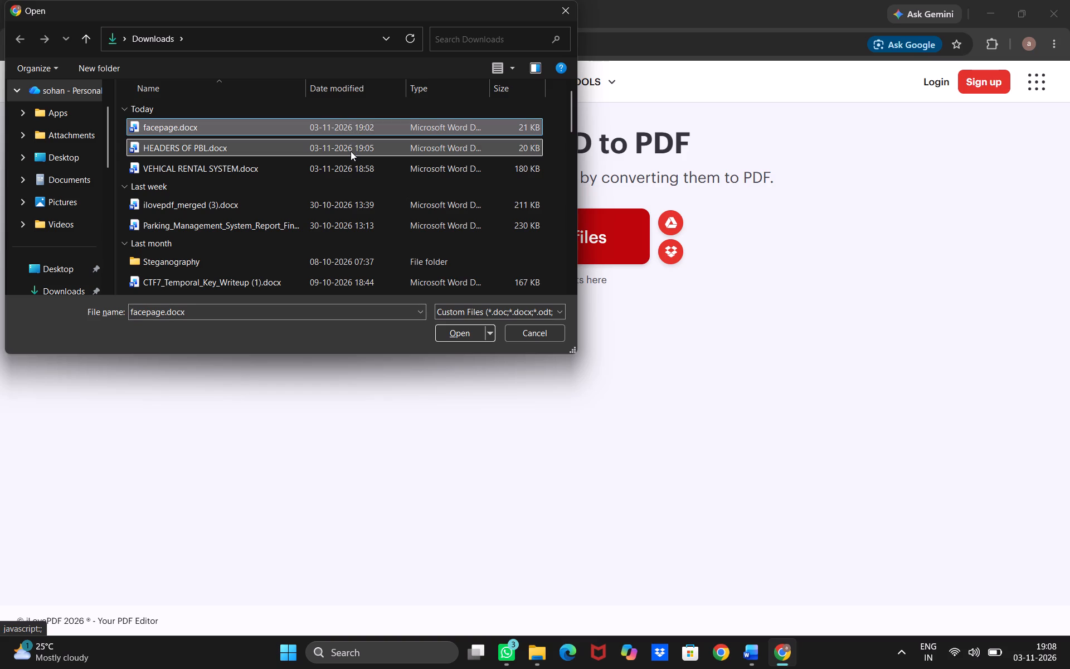
pyautogui.keyDown('ctrl'); pyautogui.click(351, 151); pyautogui.keyUp('ctrl')
pyautogui.keyDown('ctrl'); pyautogui.click(338, 167); pyautogui.keyUp('ctrl')
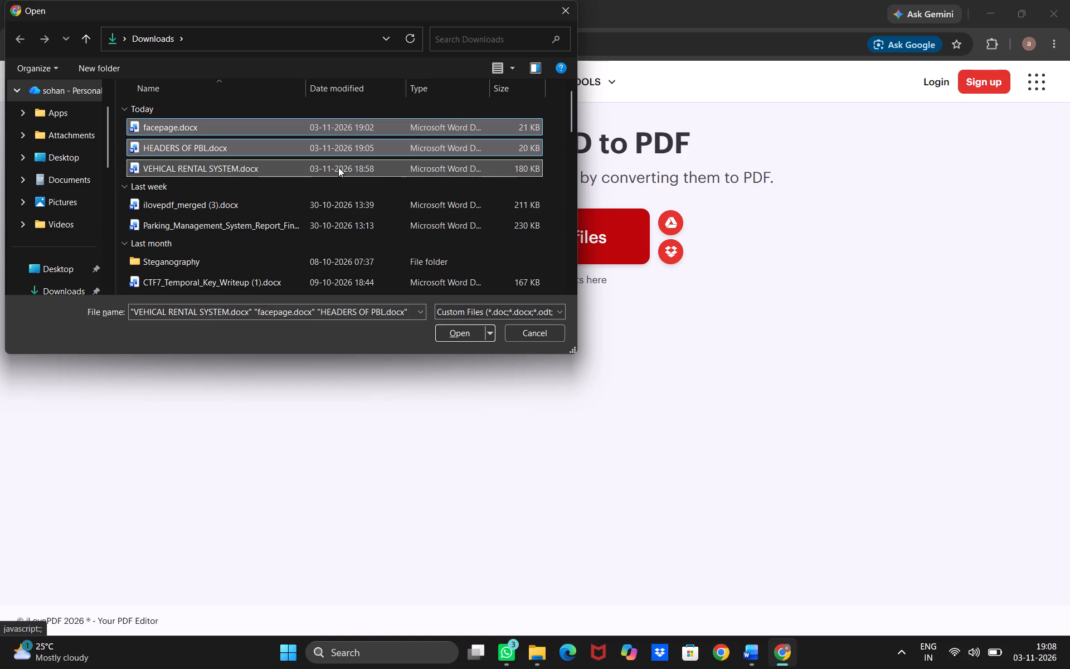
pyautogui.click(346, 113)
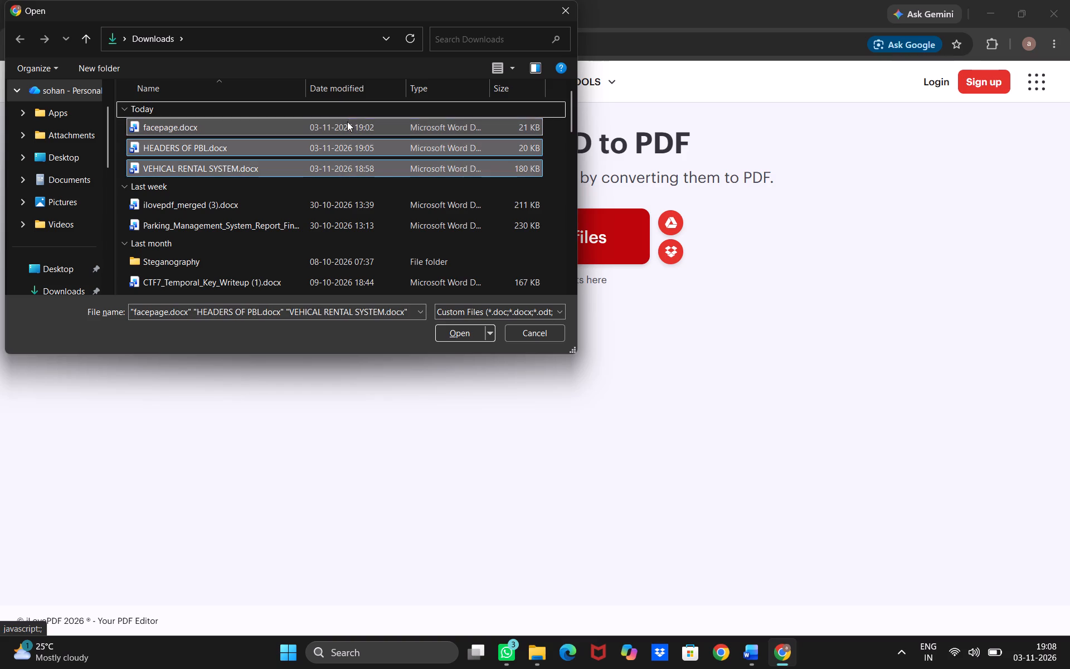
pyautogui.click(347, 122)
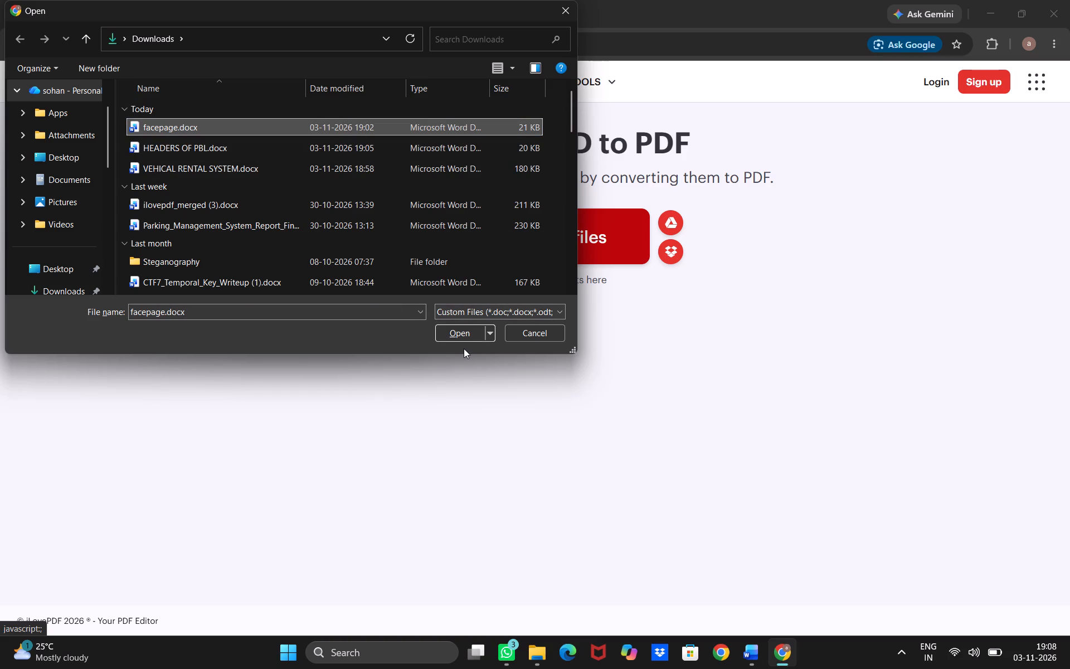
pyautogui.click(461, 338)
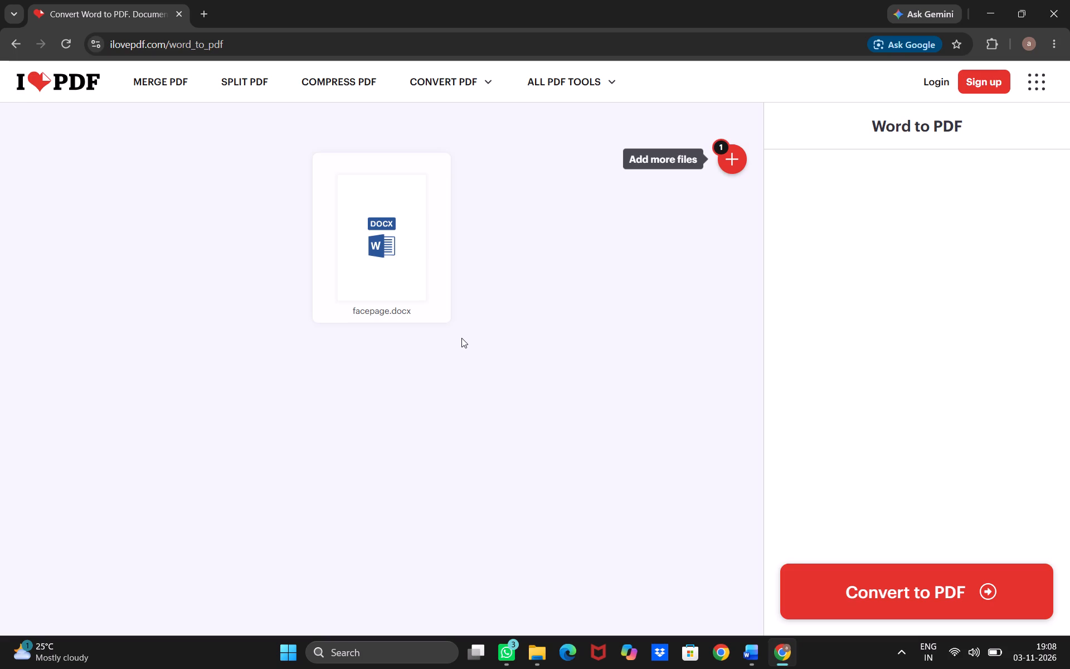
pyautogui.click(824, 586)
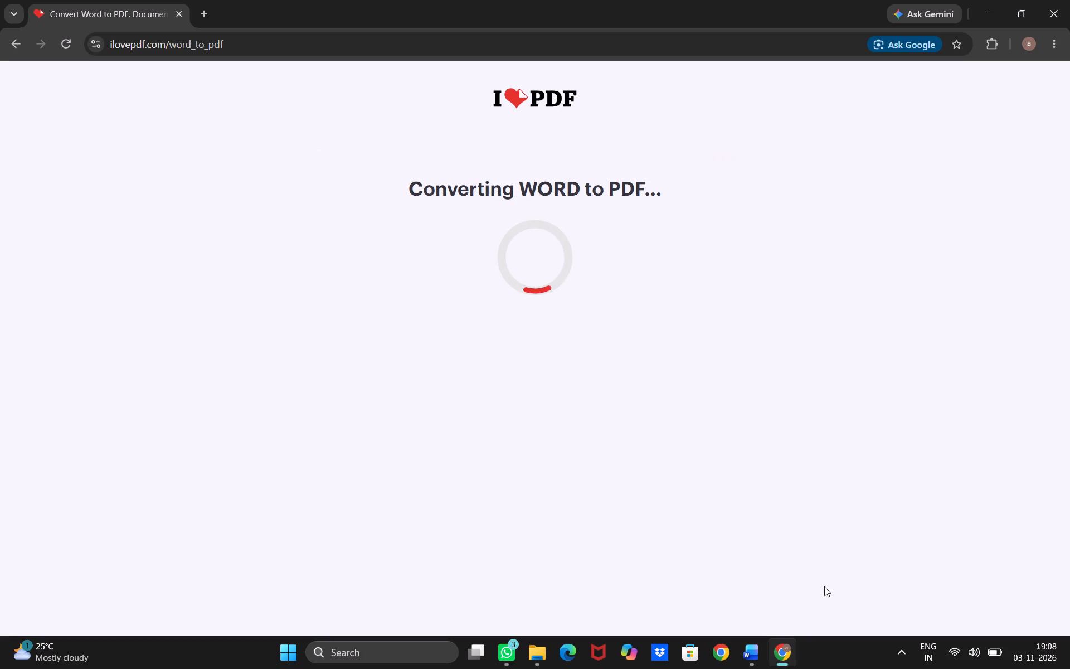
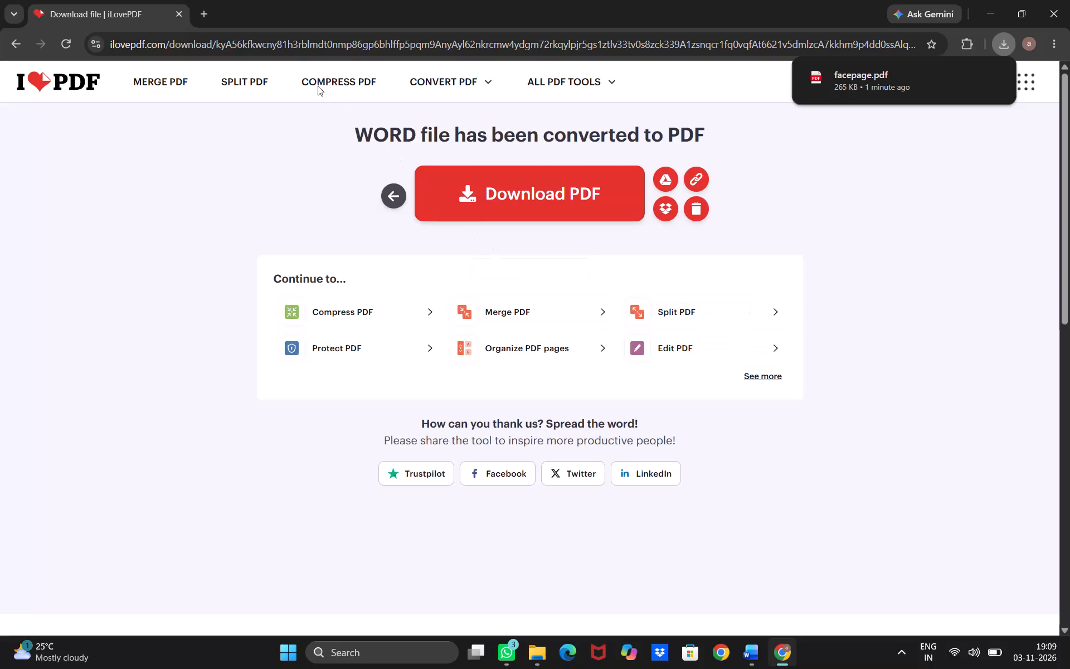
# Convert HEADERS OF PBL.docx from the Downloads folder to PDF with the Word to PDF tool.
pyautogui.click(17, 41)
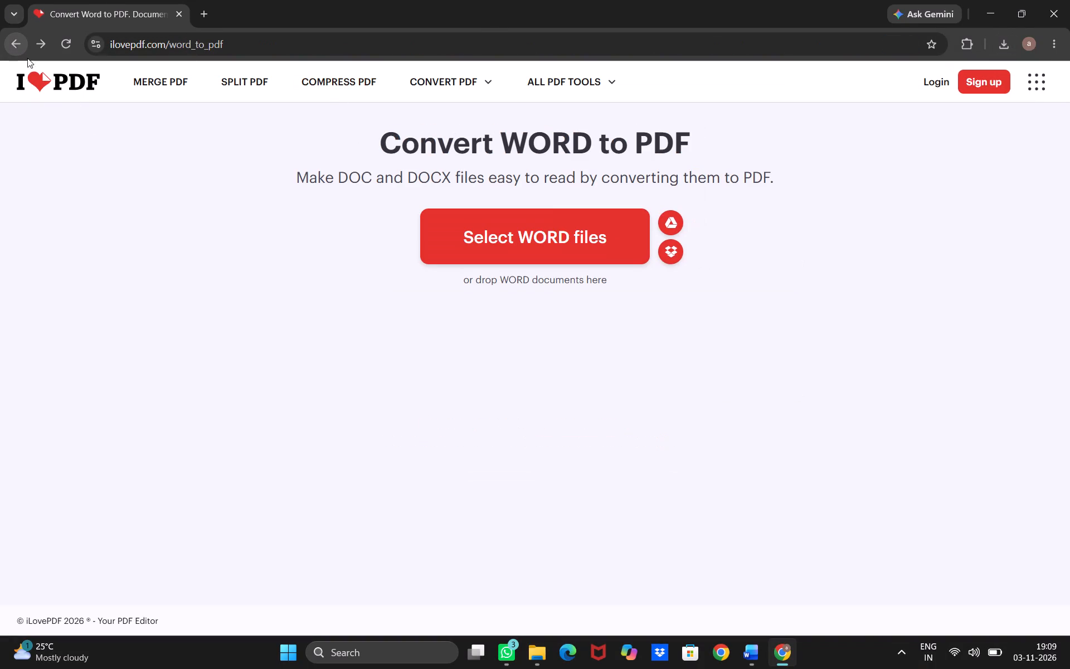
pyautogui.click(458, 225)
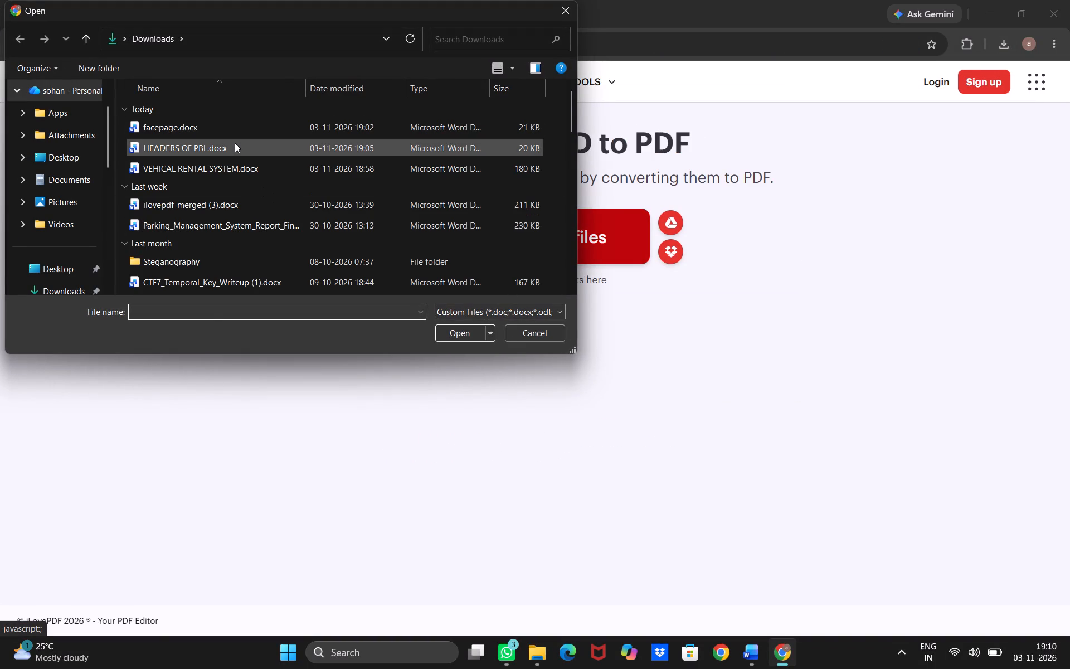
pyautogui.click(235, 143)
pyautogui.click(470, 336)
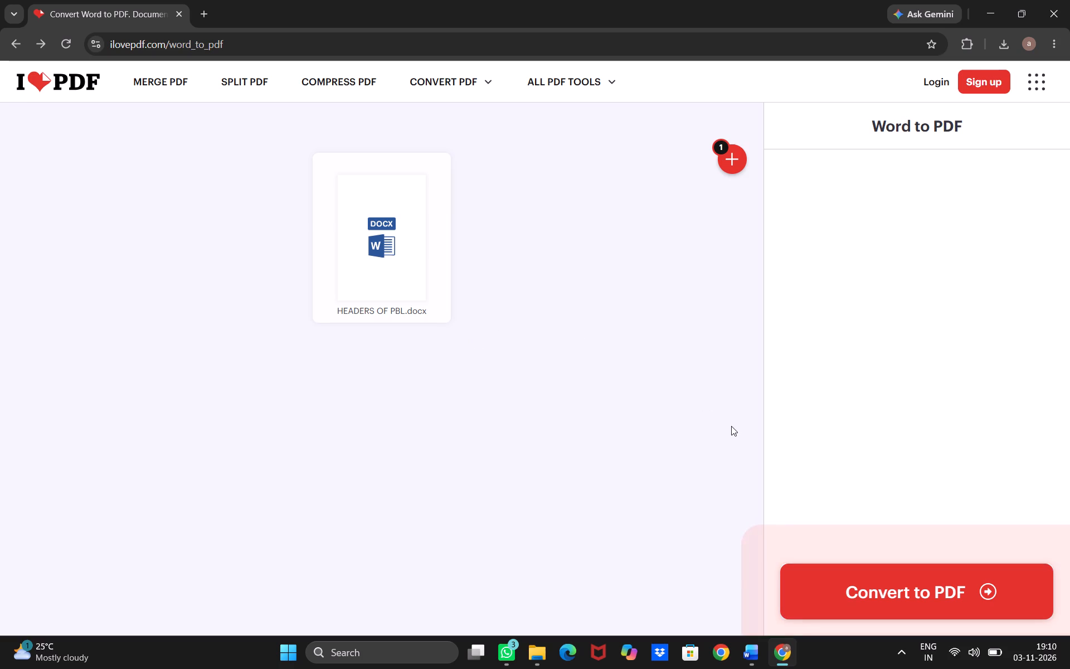
pyautogui.click(836, 579)
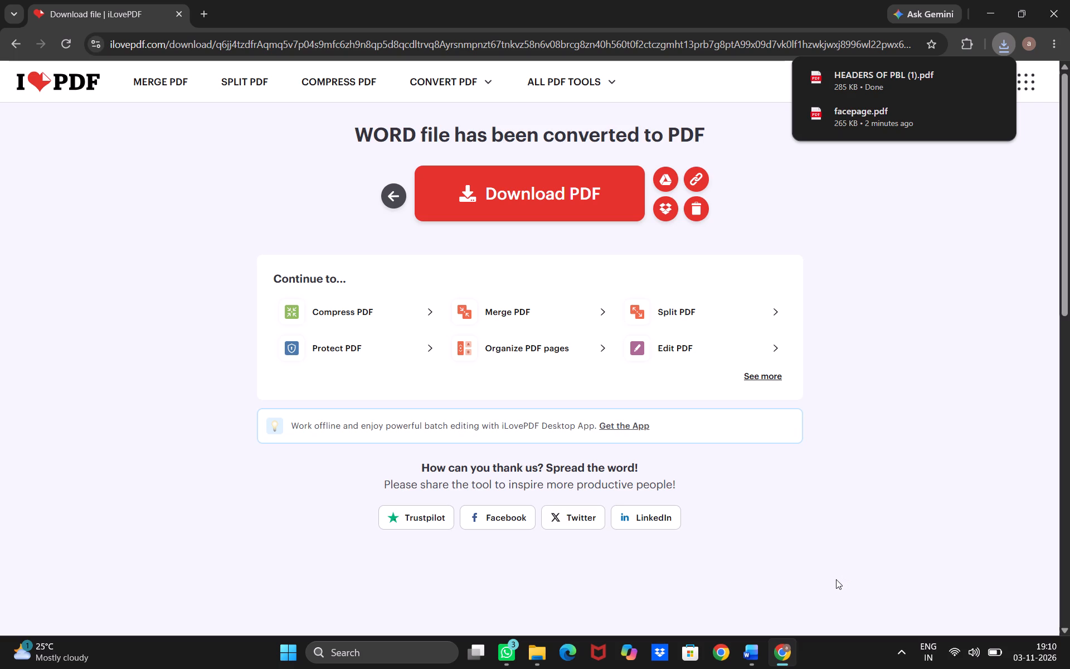
# Convert VEHICAL RENTAL SYSTEM.docx from the Downloads folder to PDF with the Word to PDF tool.
pyautogui.click(12, 50)
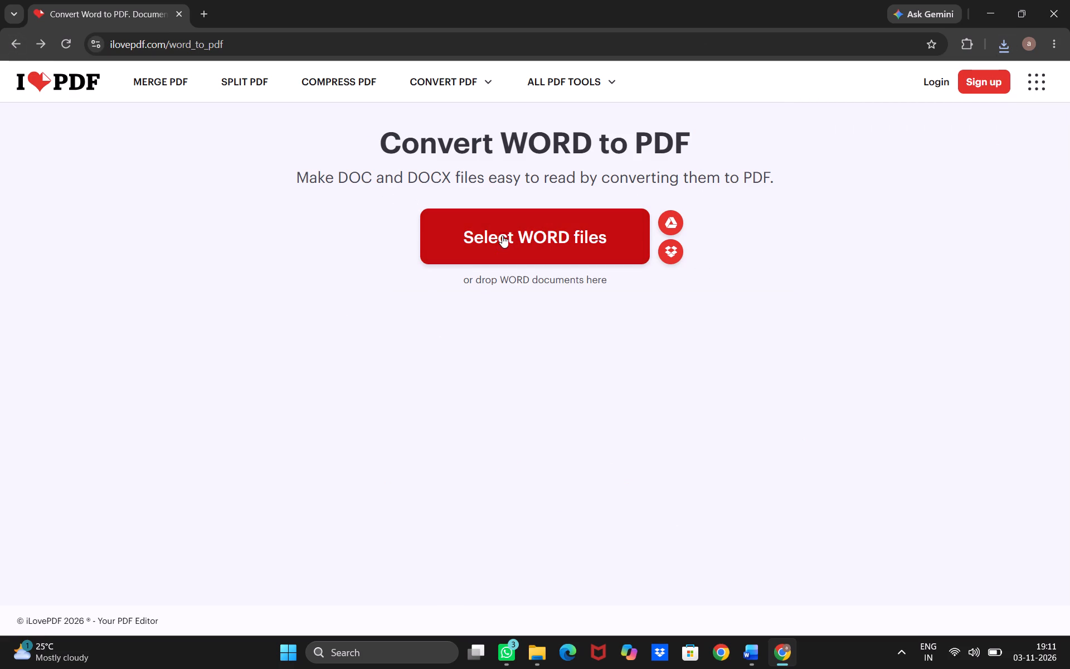
pyautogui.click(502, 235)
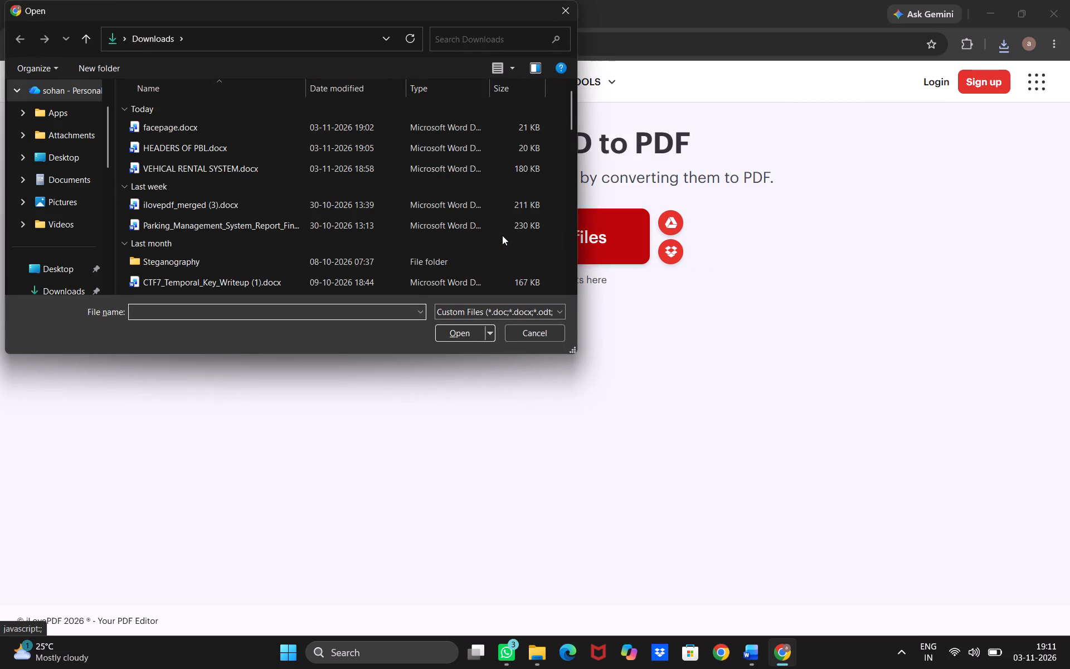
pyautogui.click(333, 168)
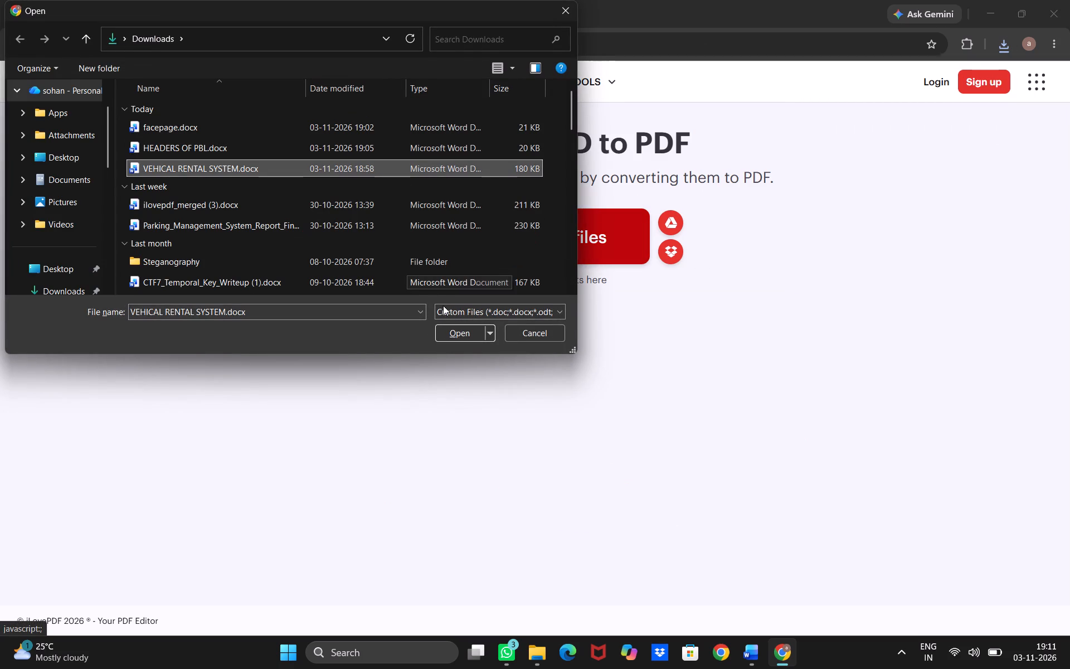
pyautogui.click(449, 339)
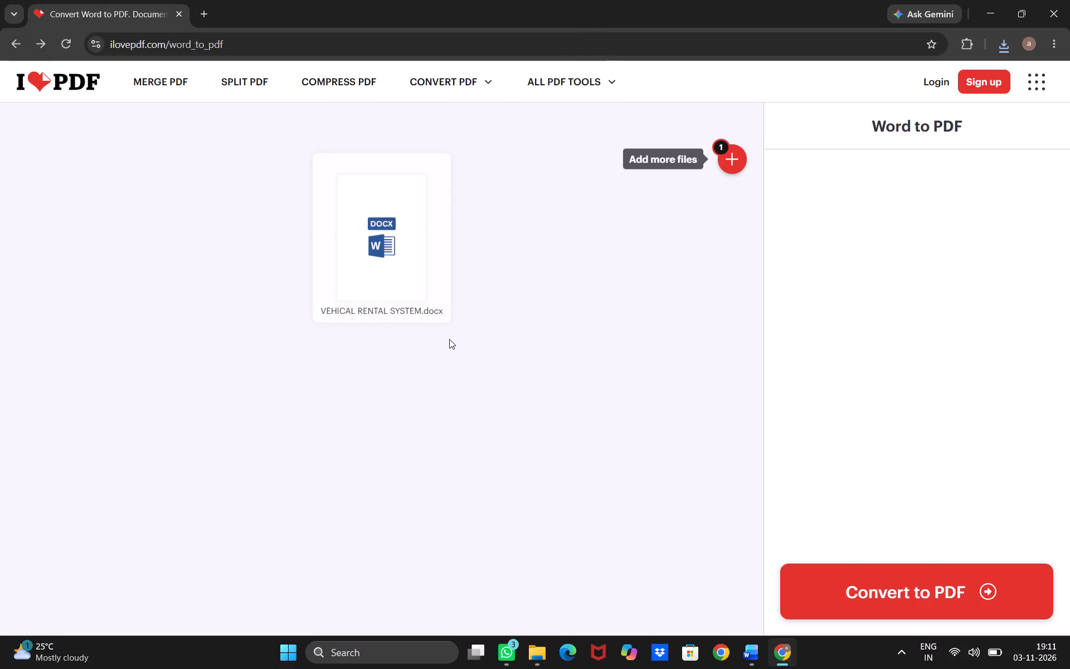
pyautogui.click(843, 571)
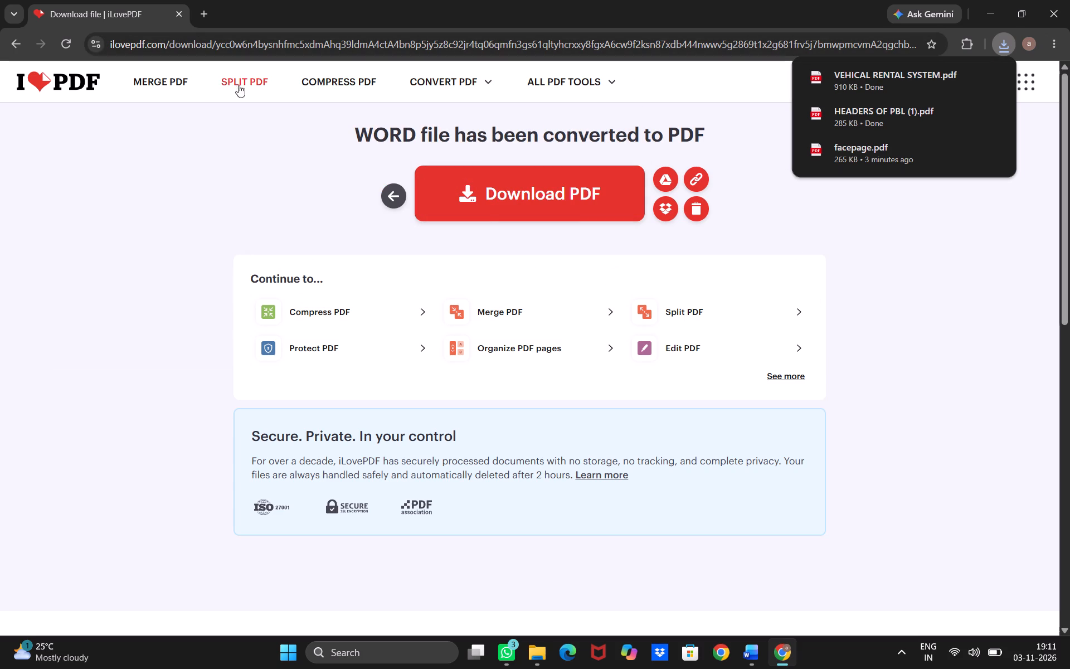
# Merge facepage.pdf, HEADERS OF PBL (1).pdf and VEHICAL RENTAL SYSTEM.pdf, in that order, into one PDF with the Merge PDF tool.
pyautogui.click(186, 82)
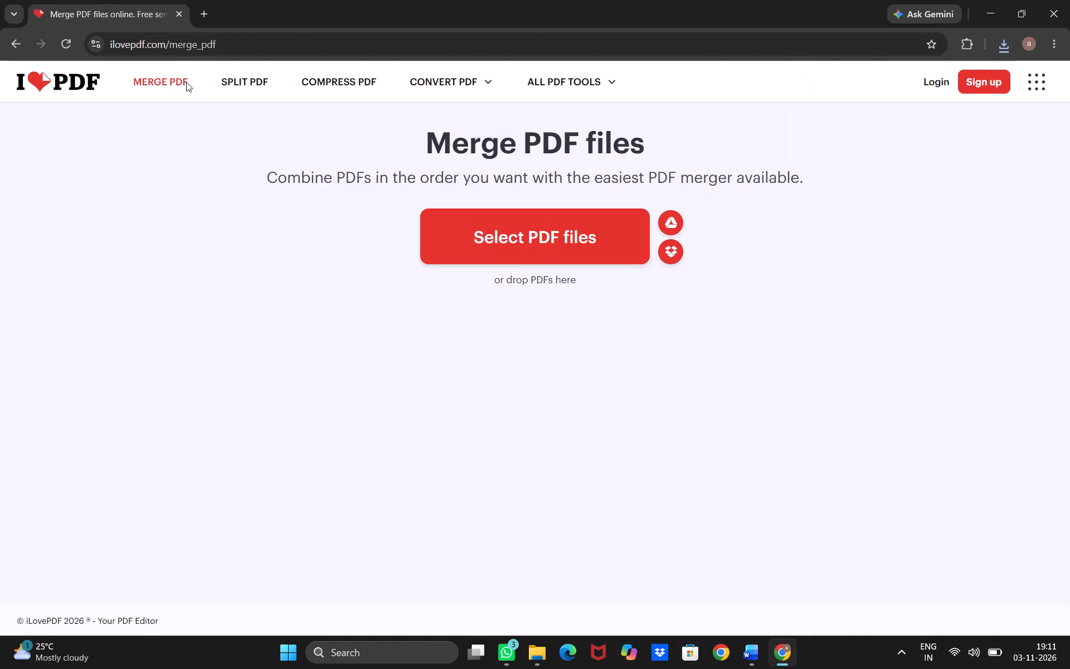
pyautogui.click(519, 250)
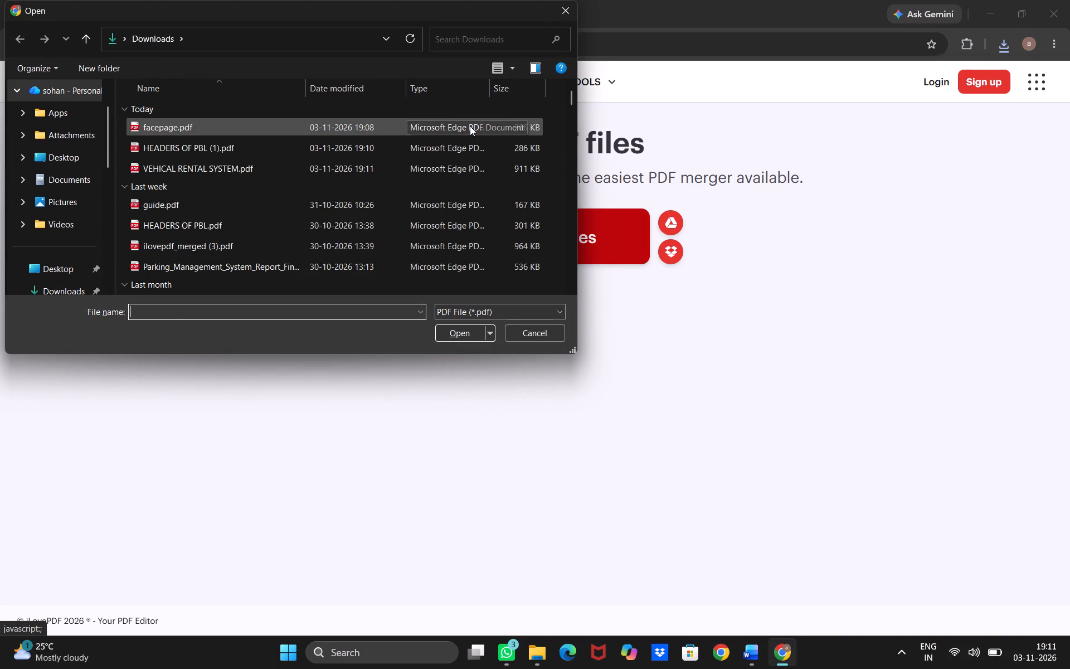
pyautogui.keyDown('ctrl'); pyautogui.moveTo(470, 126); pyautogui.dragTo(458, 125); pyautogui.keyUp('ctrl')
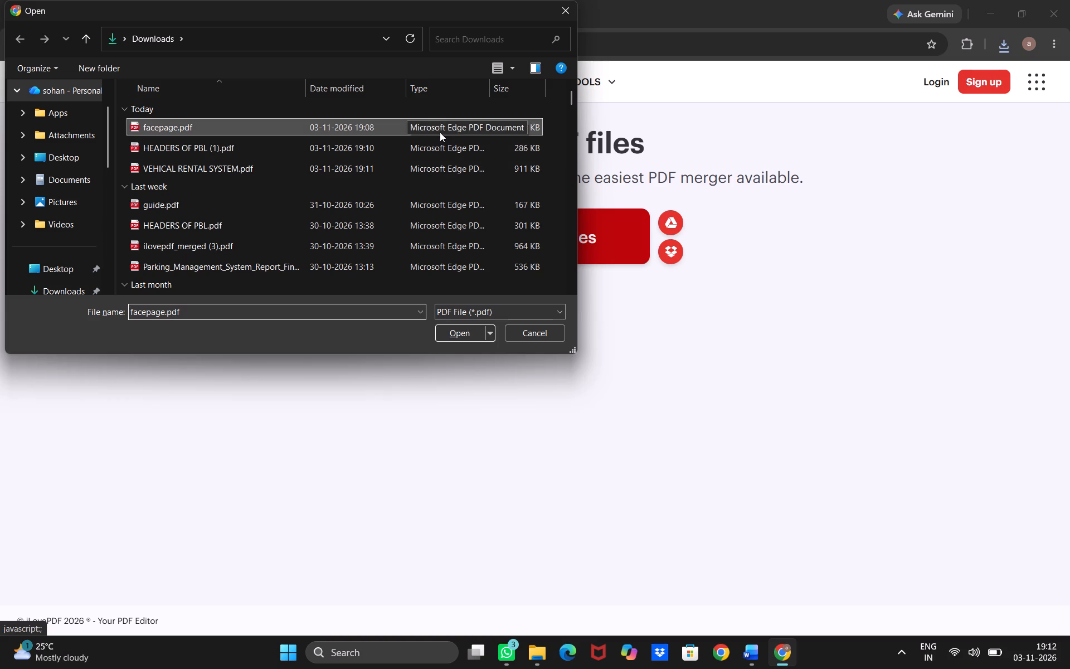
pyautogui.click(440, 132)
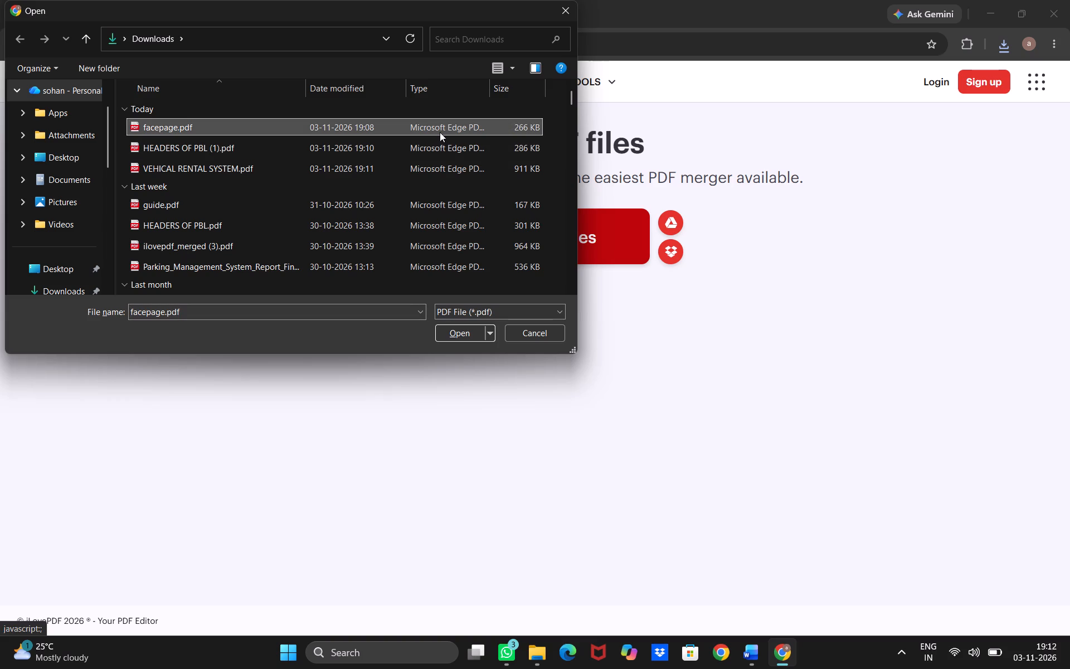
pyautogui.keyDown('ctrl'); pyautogui.click(433, 146); pyautogui.keyUp('ctrl')
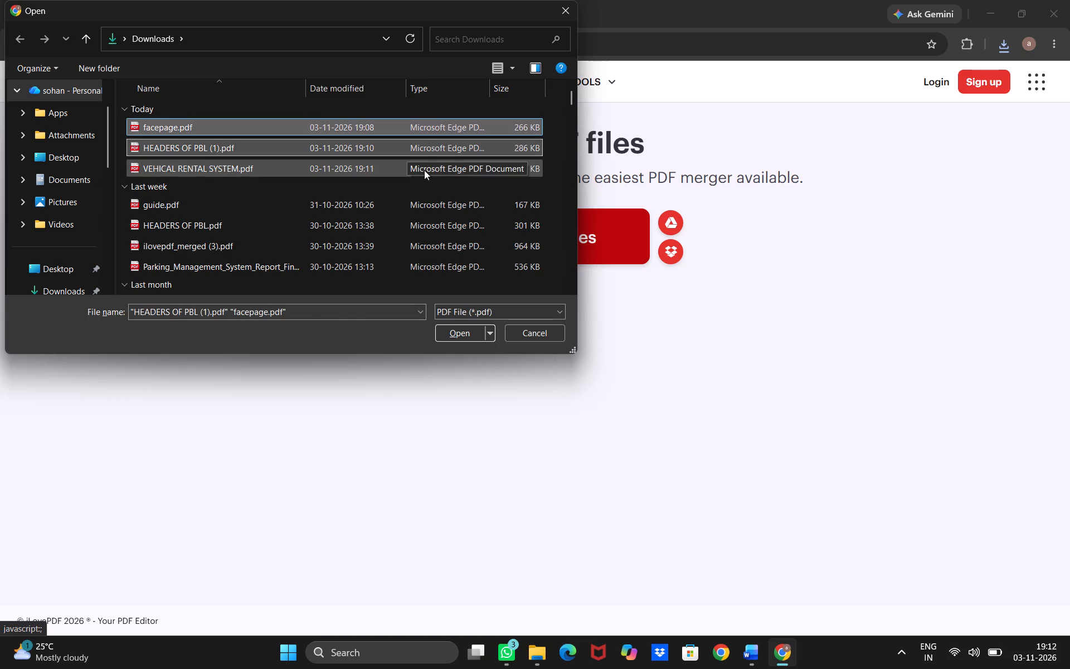
pyautogui.keyDown('ctrl'); pyautogui.click(424, 171); pyautogui.keyUp('ctrl')
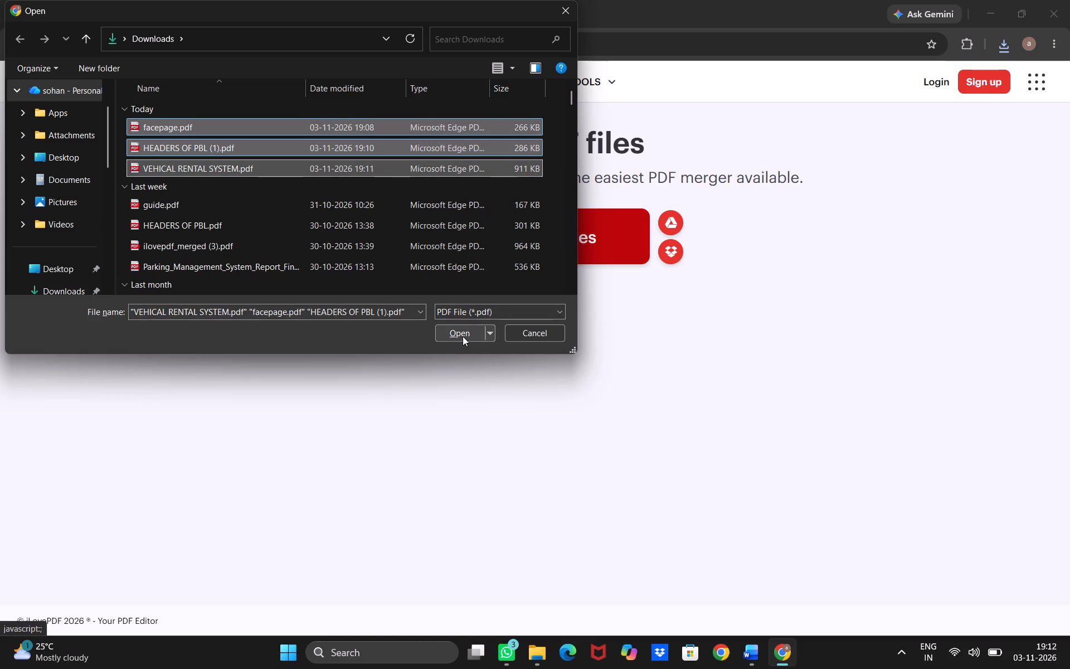
pyautogui.click(463, 336)
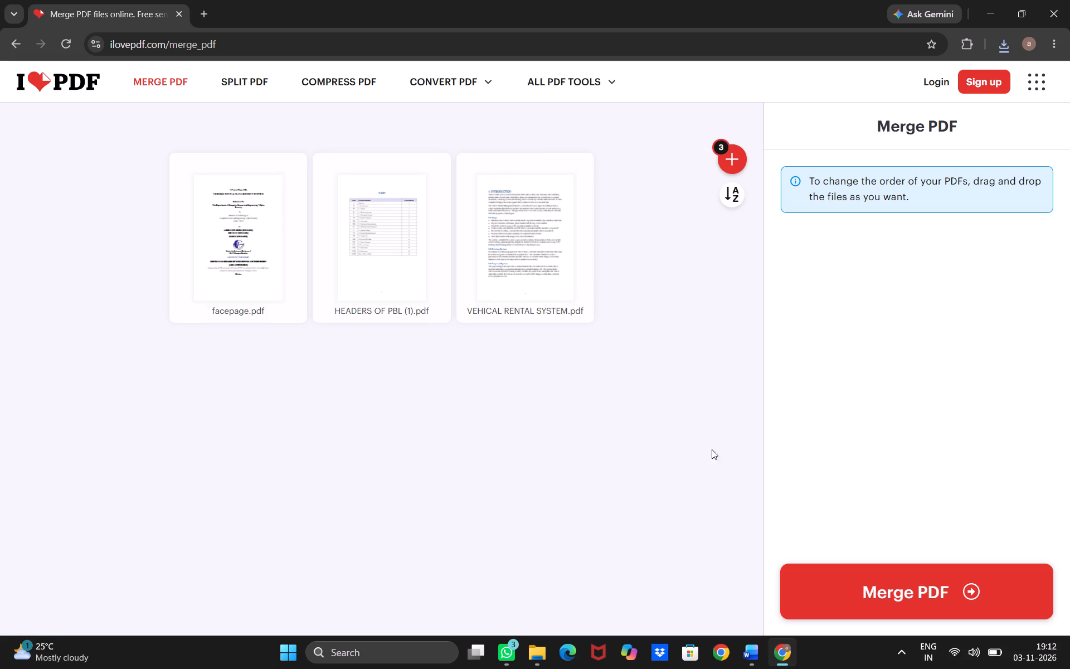
pyautogui.click(888, 580)
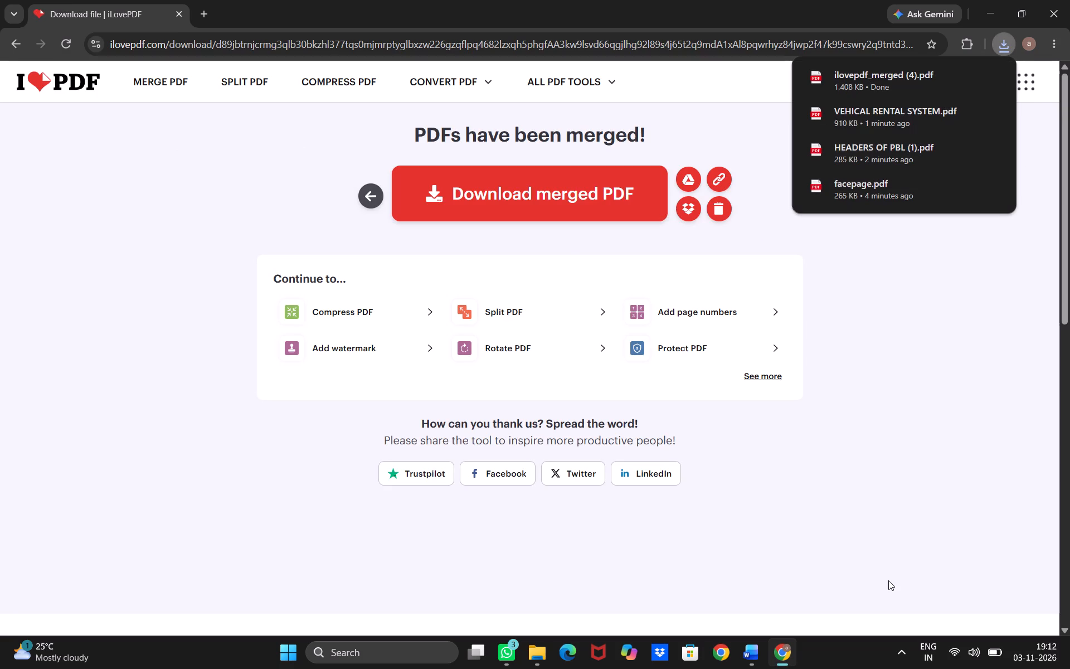
# Open the downloaded merged PDF and review its face page, index, abstract and report chapters, checking page order and page numbering.
pyautogui.click(861, 74)
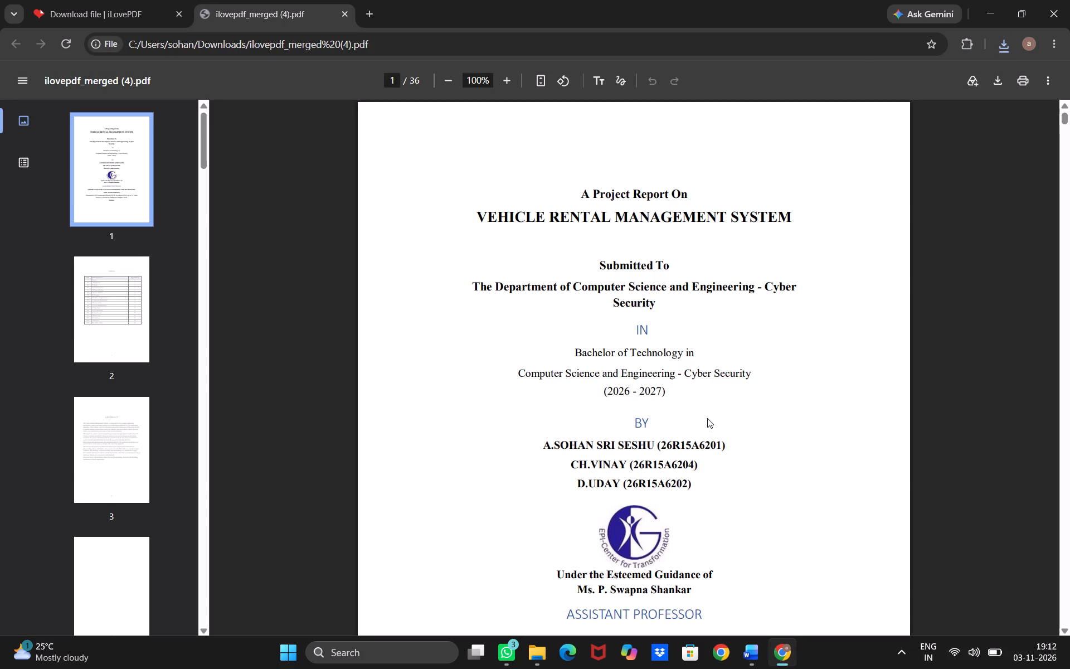
pyautogui.scroll(-3, 707, 418)
pyautogui.hscroll(-5, 652, 356)
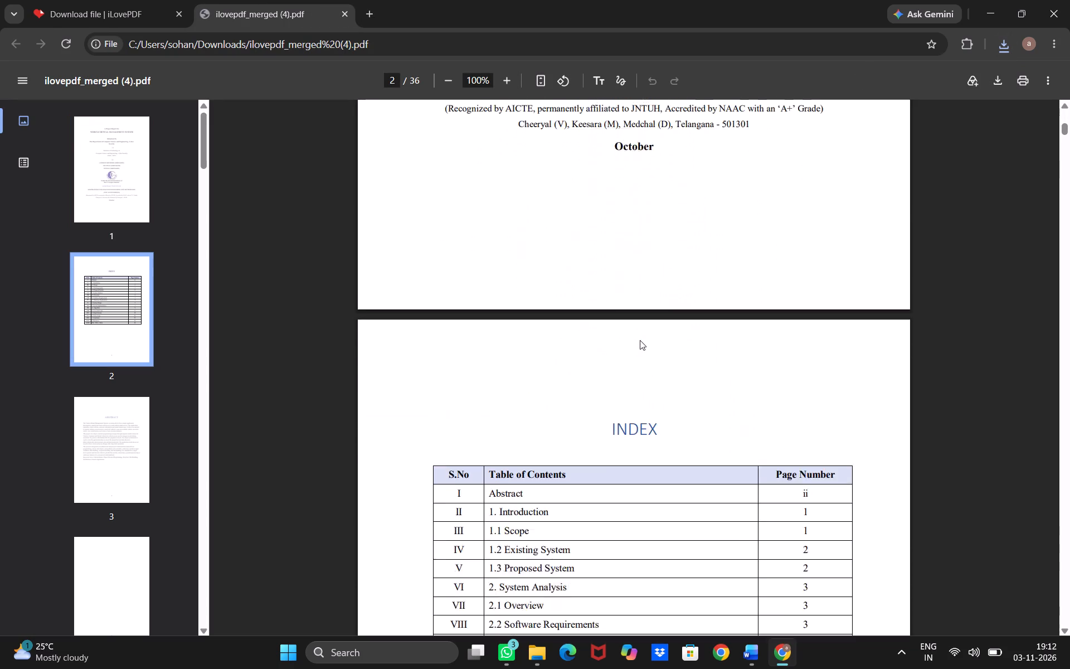
pyautogui.scroll(-6, 640, 340)
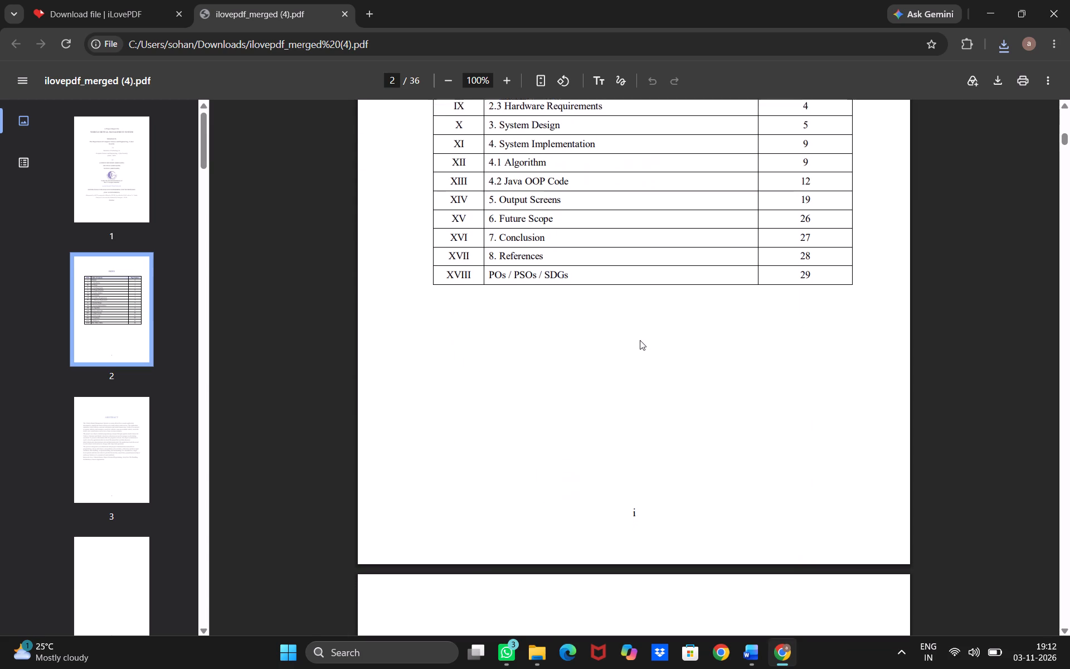
pyautogui.scroll(-7, 640, 340)
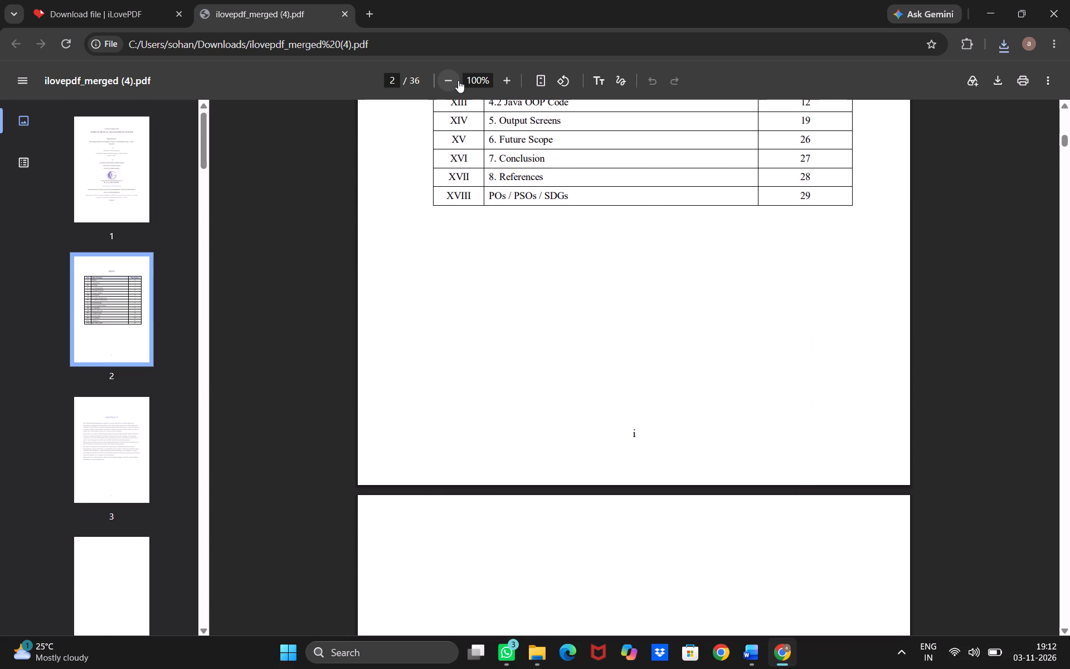
pyautogui.scroll(-5, 458, 80)
pyautogui.scroll(-2, 751, 346)
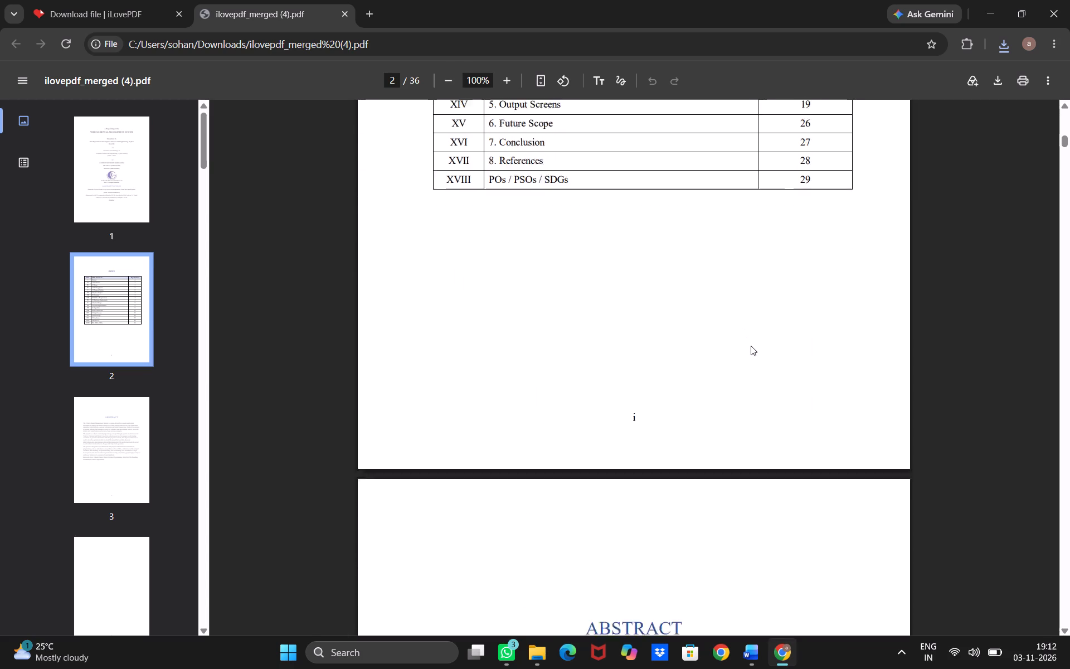
pyautogui.scroll(-3, 751, 346)
pyautogui.scroll(-1, 702, 233)
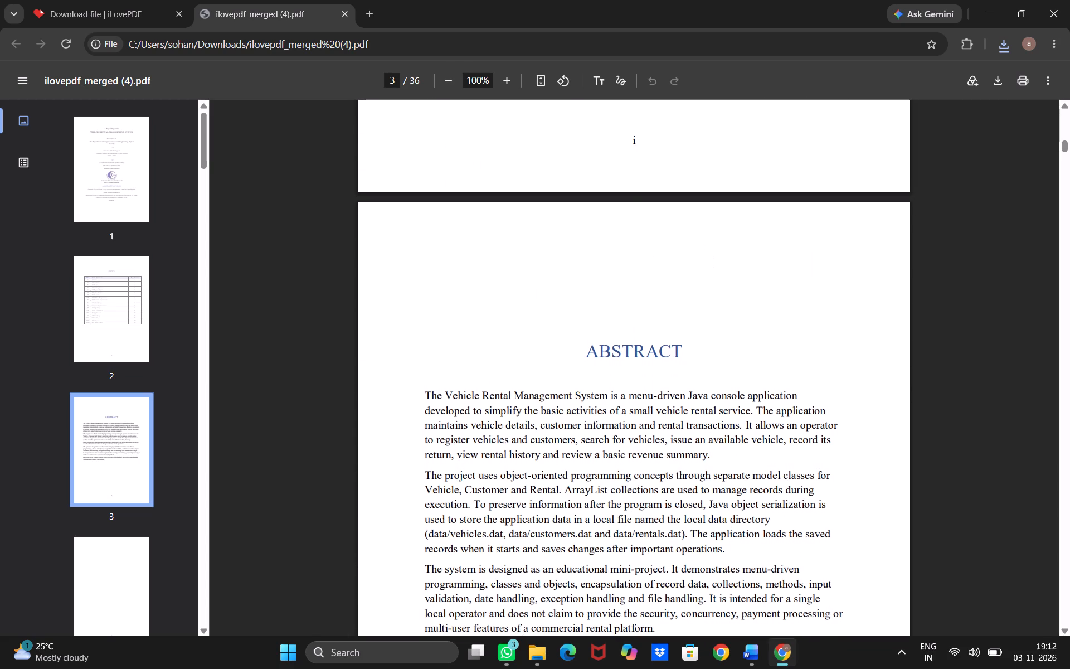
pyautogui.scroll(-9, 622, 255)
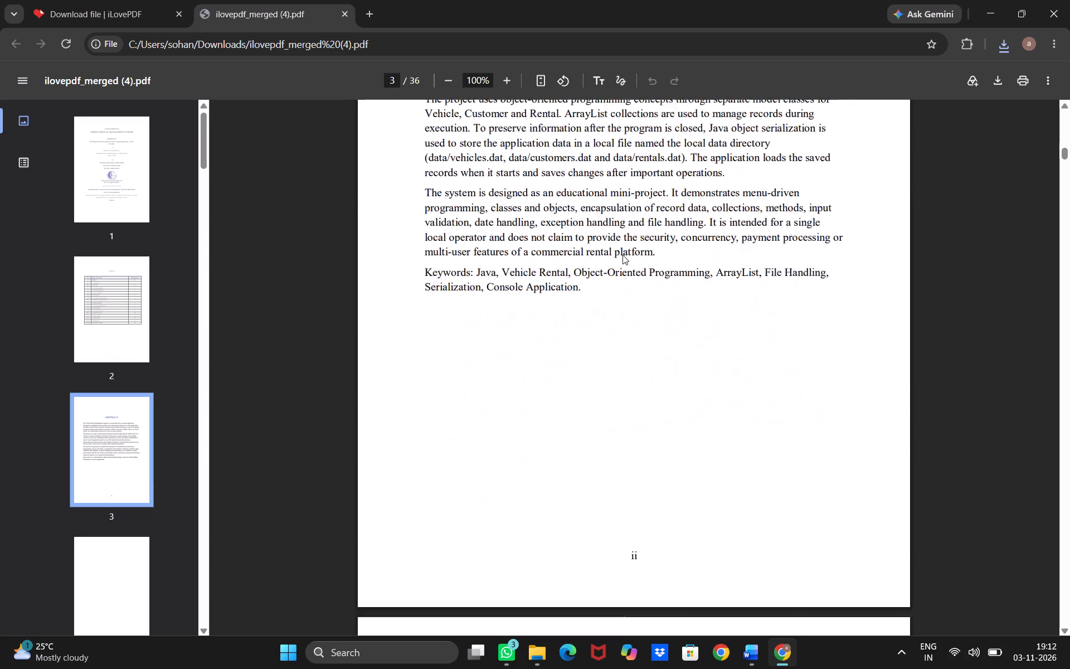
pyautogui.scroll(-8, 622, 255)
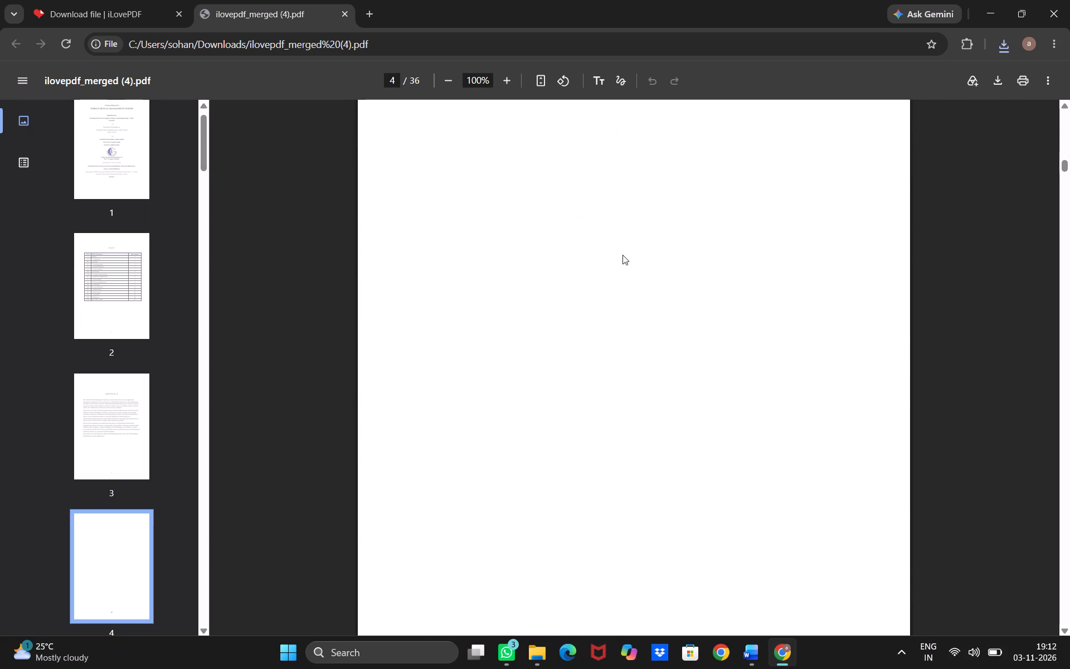
pyautogui.scroll(-8, 622, 255)
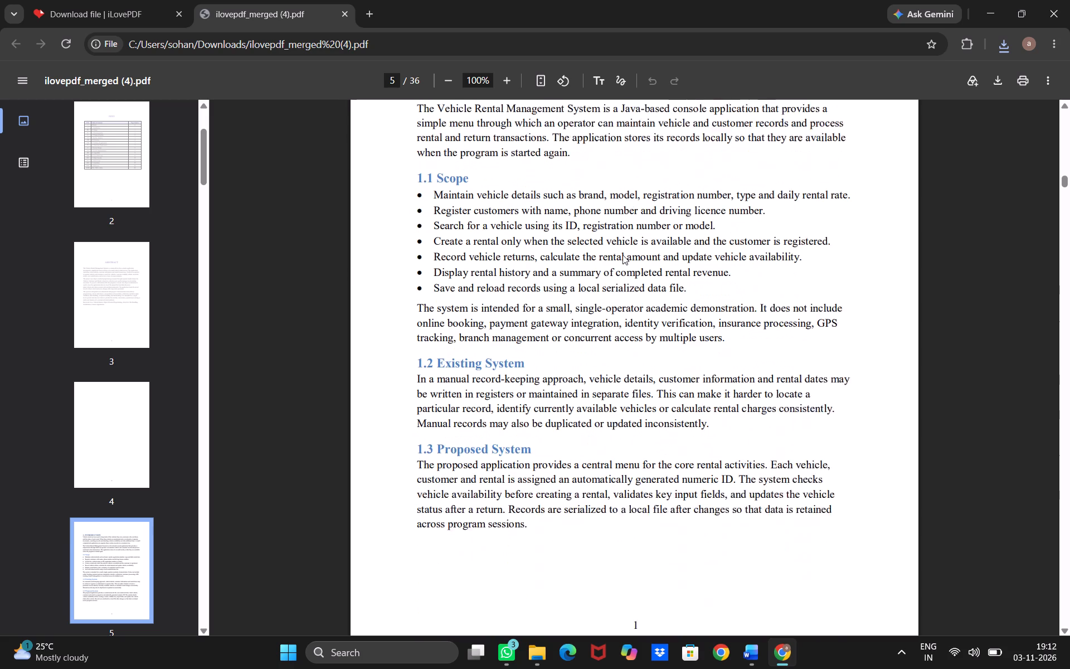
pyautogui.scroll(5, 622, 255)
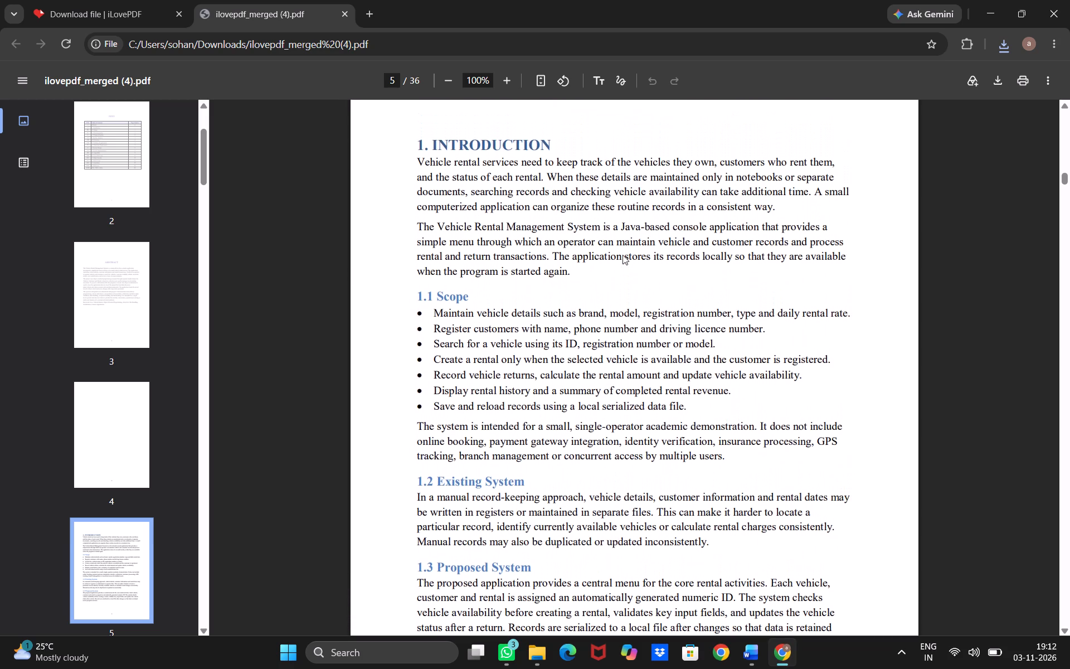
pyautogui.scroll(-7, 622, 255)
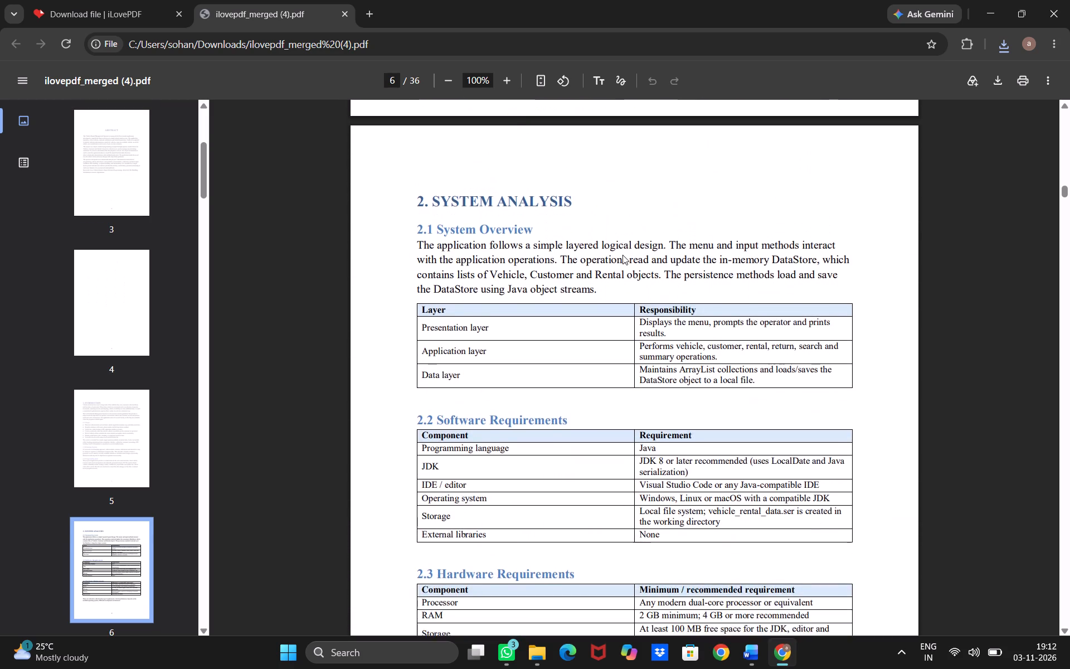
pyautogui.scroll(-12, 622, 255)
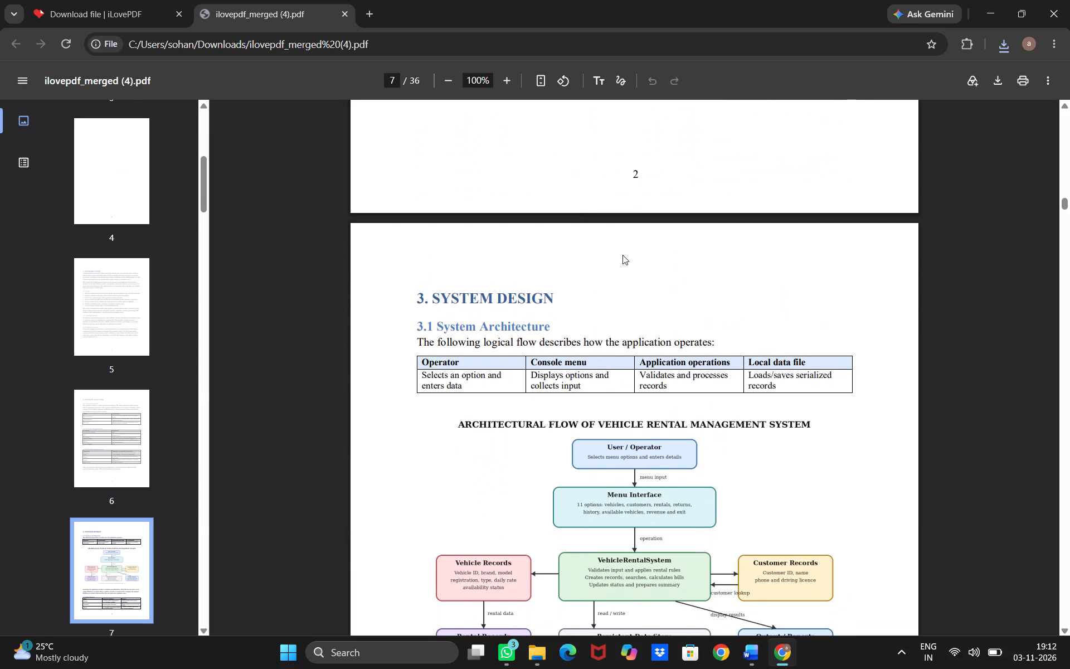
pyautogui.scroll(-11, 622, 255)
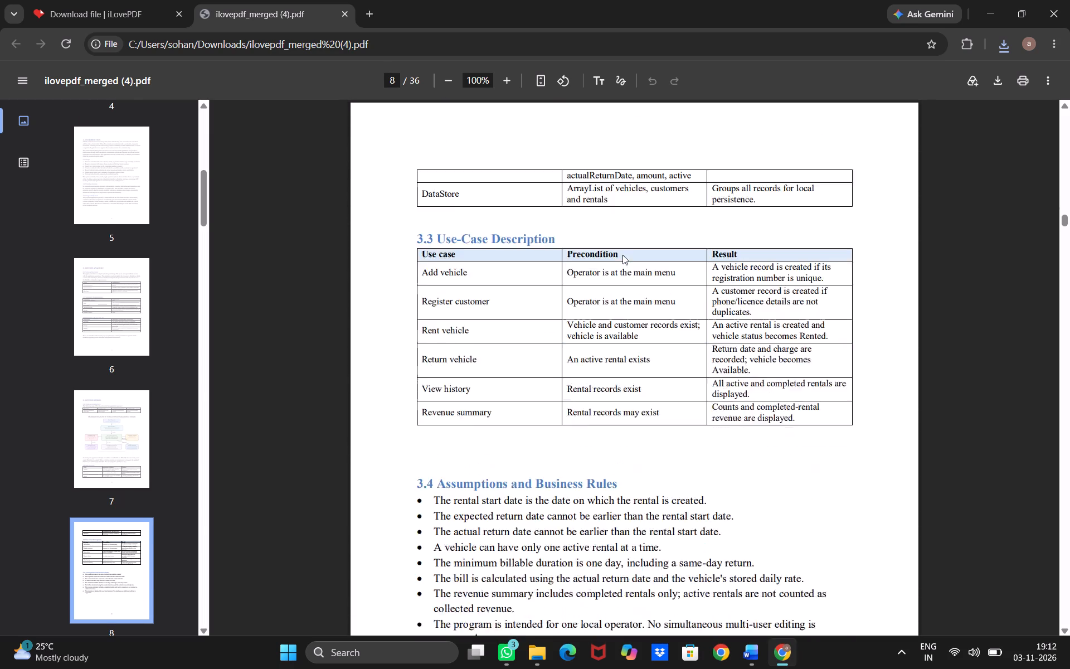
pyautogui.scroll(-3, 622, 255)
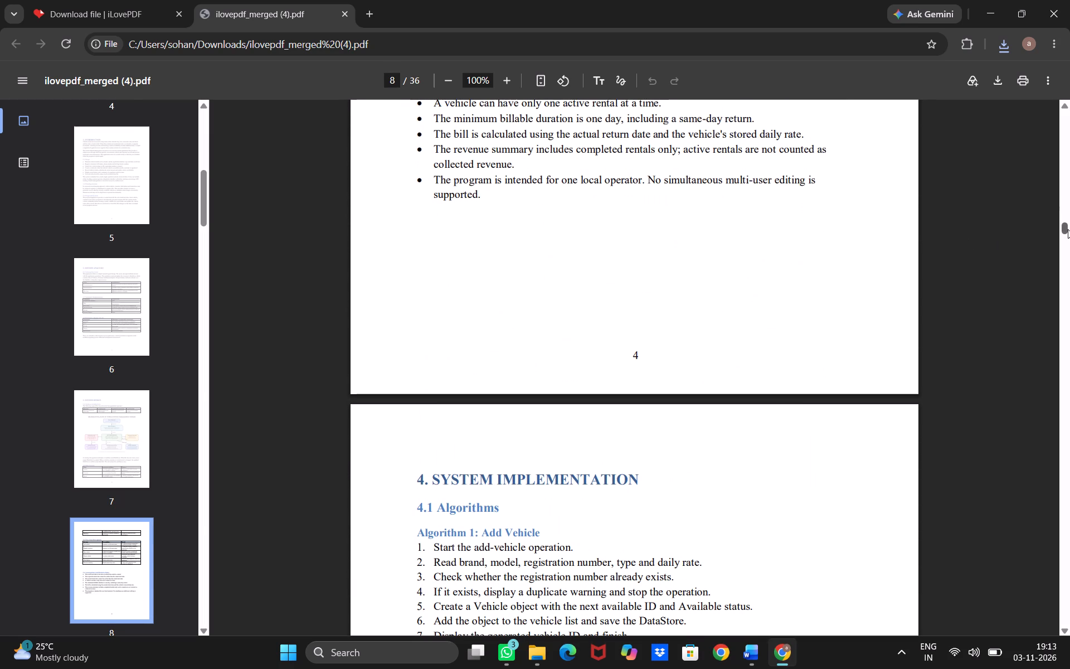
# Check the merged PDF's remaining pages, from the conclusion to the PO and SDG mapping tables at the end, and close the browser window.
pyautogui.moveTo(1068, 229); pyautogui.dragTo(1069, 558)
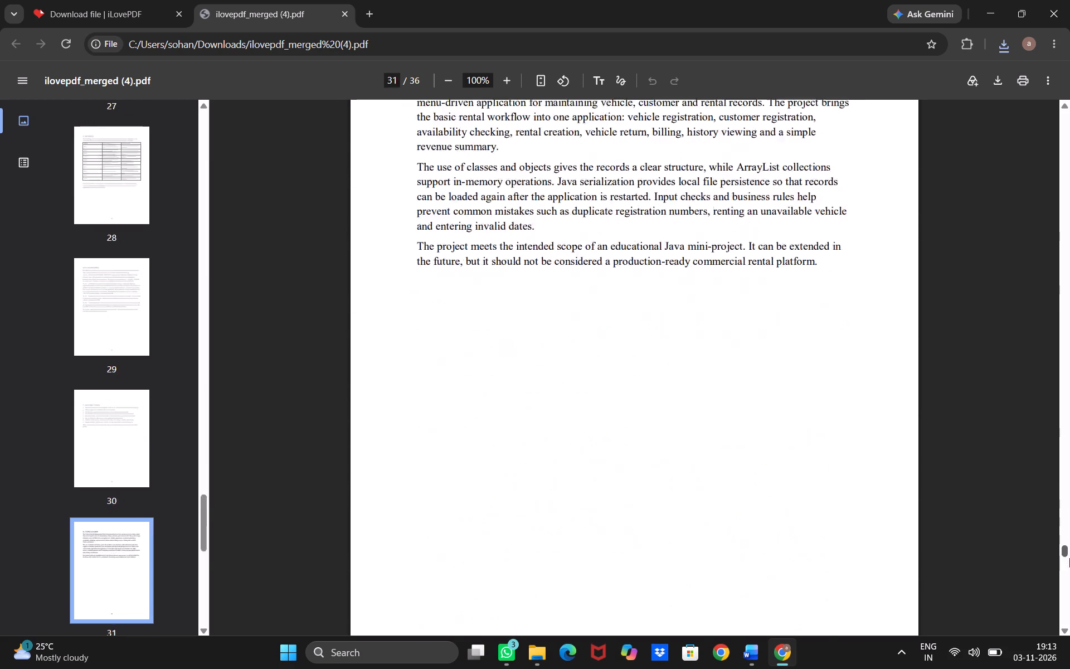
pyautogui.moveTo(1069, 558); pyautogui.dragTo(1062, 604)
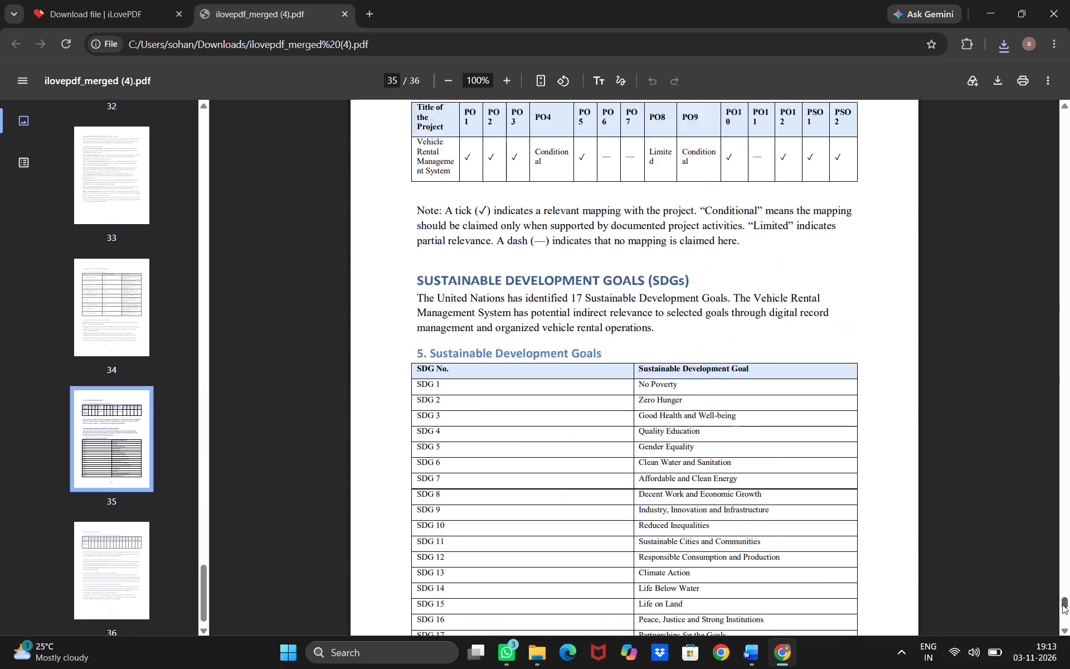
pyautogui.moveTo(1062, 604); pyautogui.dragTo(1069, 615)
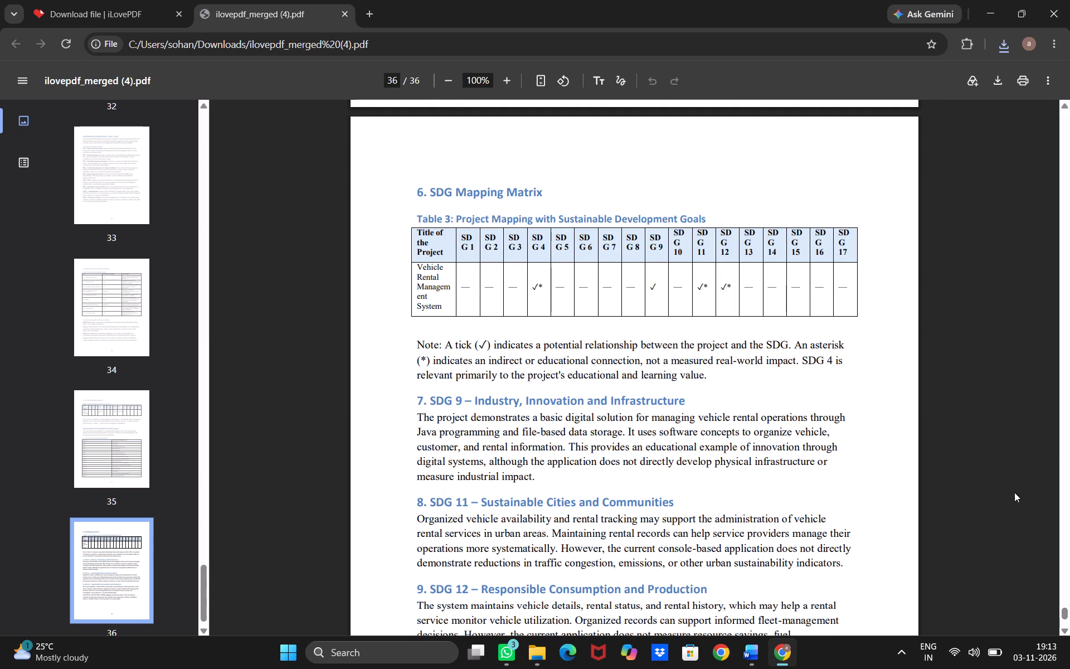
pyautogui.click(1061, 22)
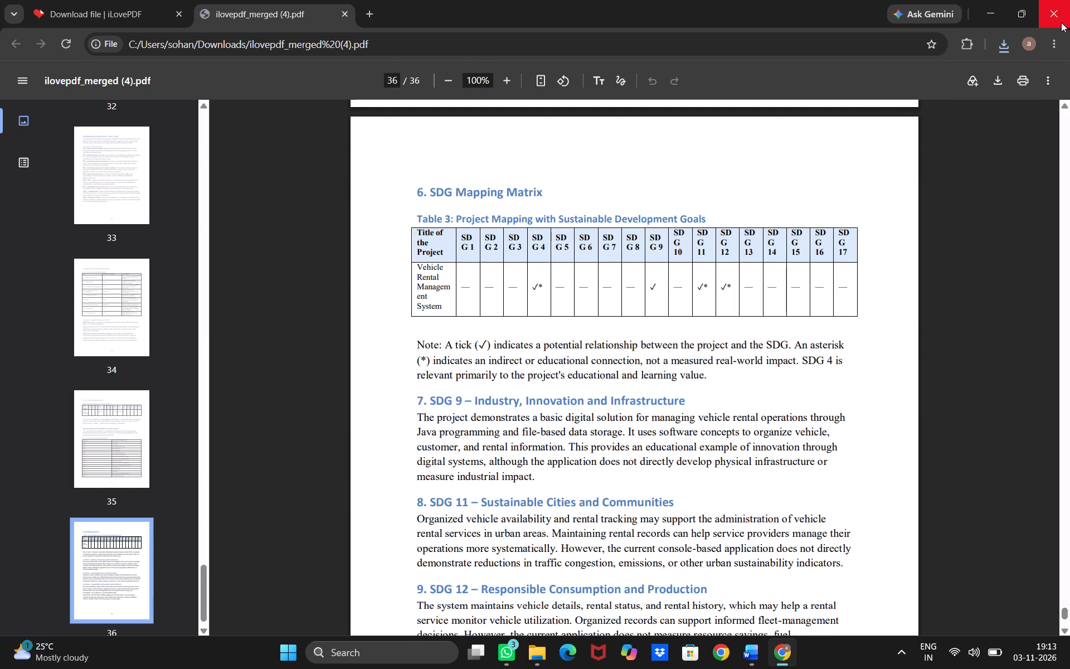
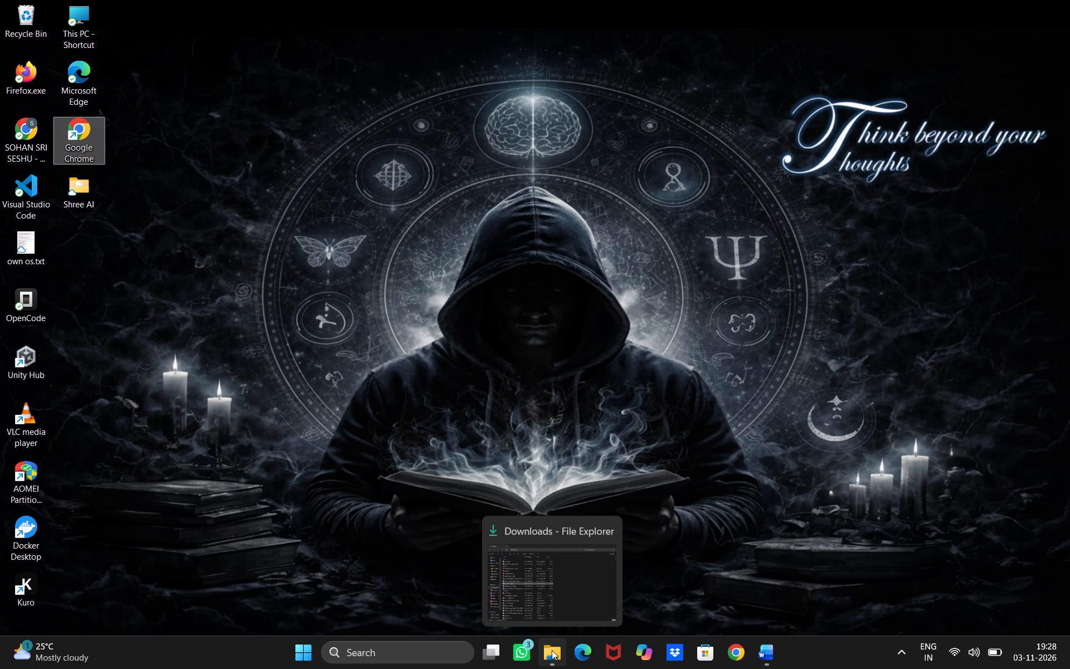
# Switch to File Explorer and bring up the Downloads folder containing the report files.
pyautogui.click(552, 650)
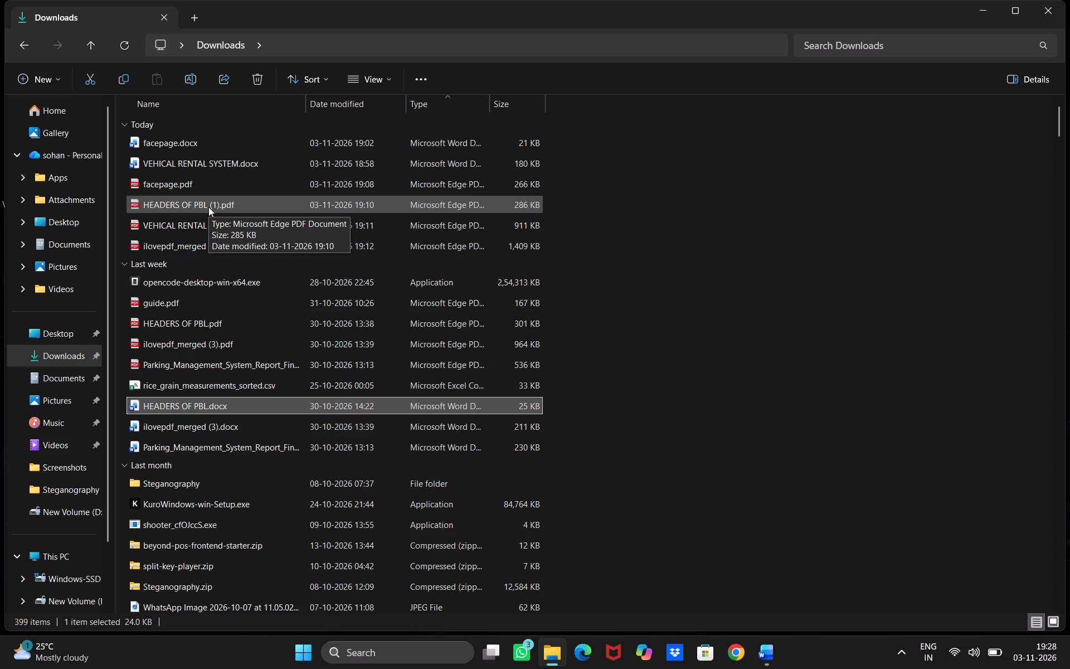
# Delete the outdated facepage.pdf from the Downloads folder.
pyautogui.click(210, 191)
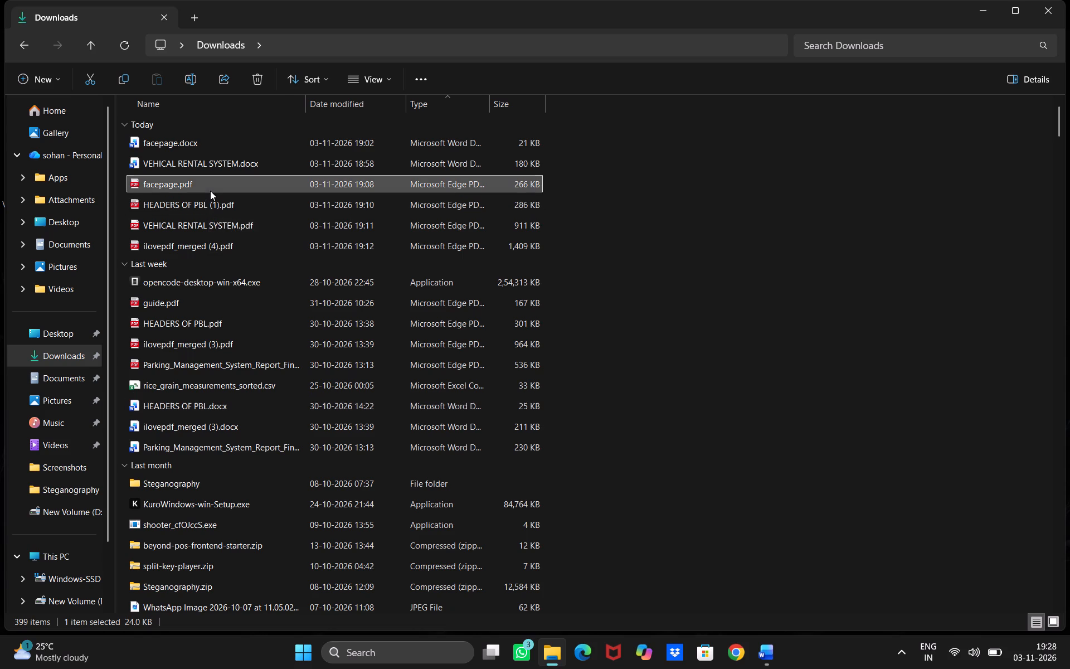
pyautogui.click(267, 81)
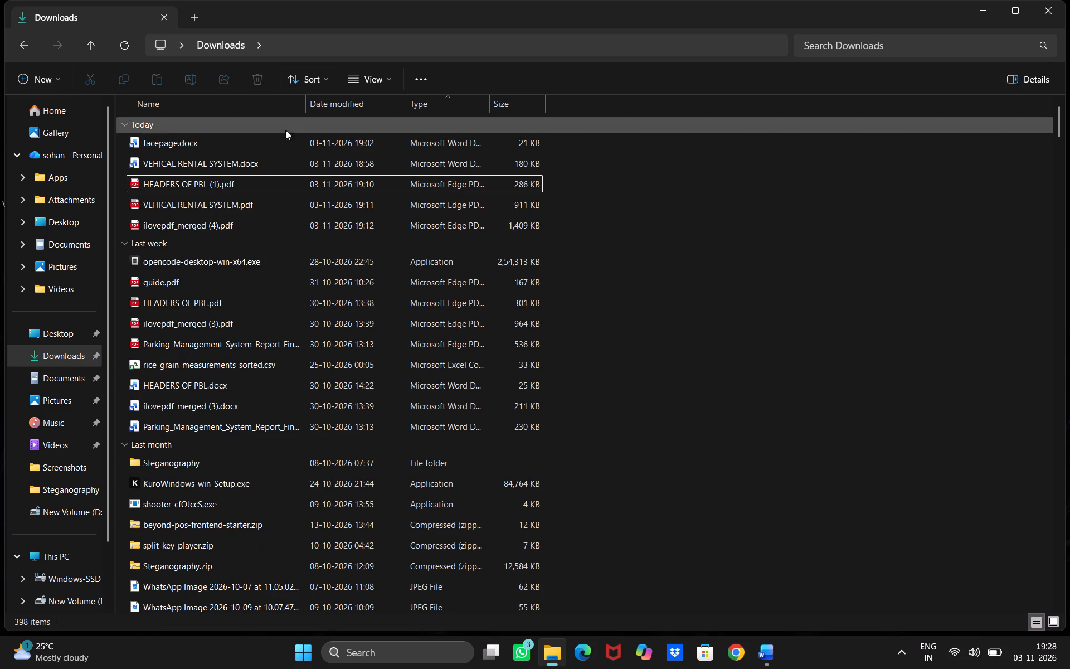
# Open facepage.docx, add "(2026)" after "October" at the bottom of the face page, then save and close the document.
pyautogui.click(266, 145)
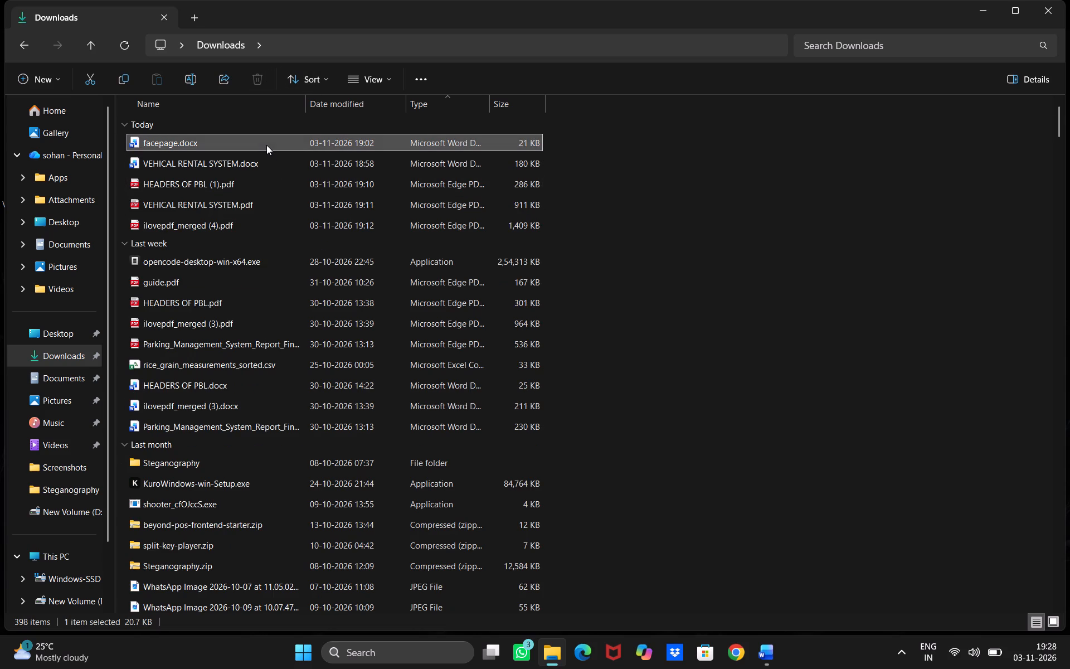
pyautogui.doubleClick(203, 142)
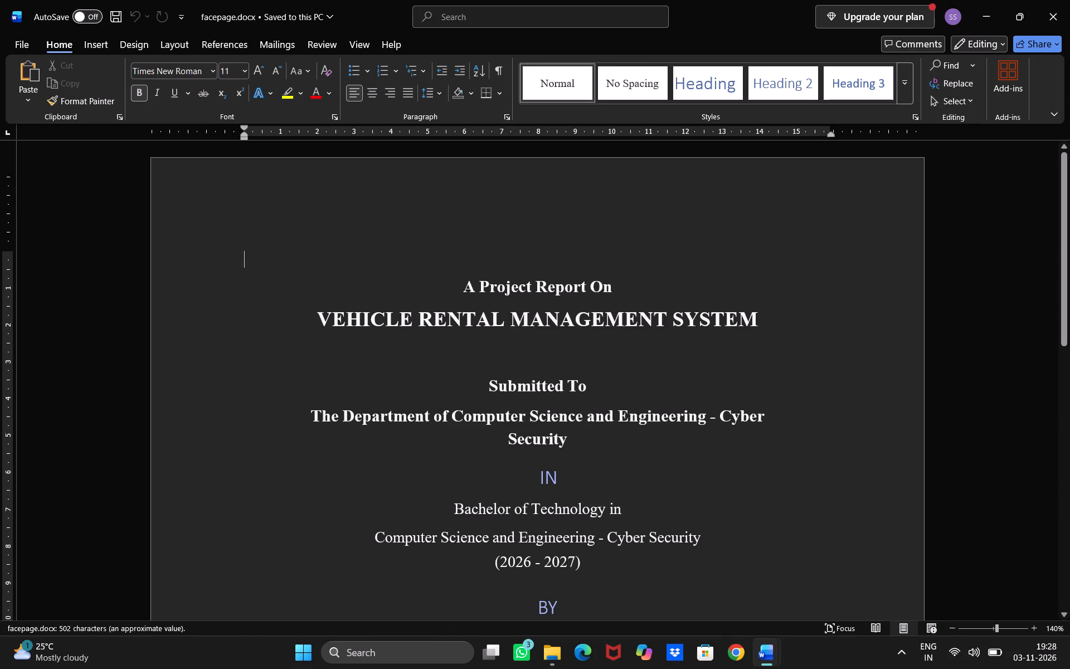
pyautogui.scroll(-5, 521, 442)
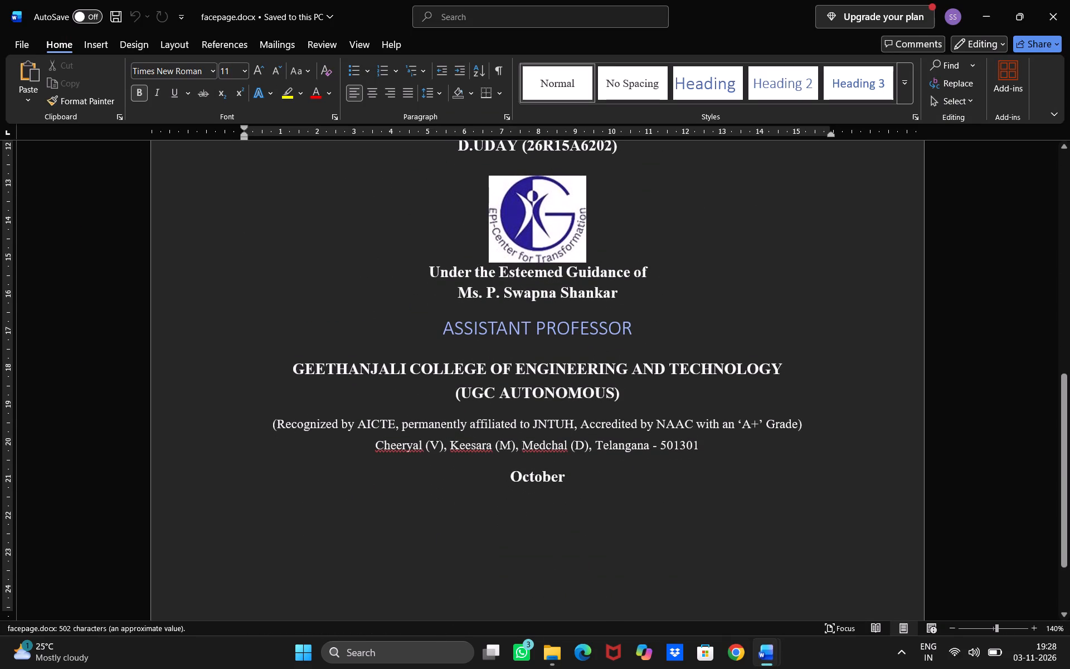
pyautogui.click(572, 489)
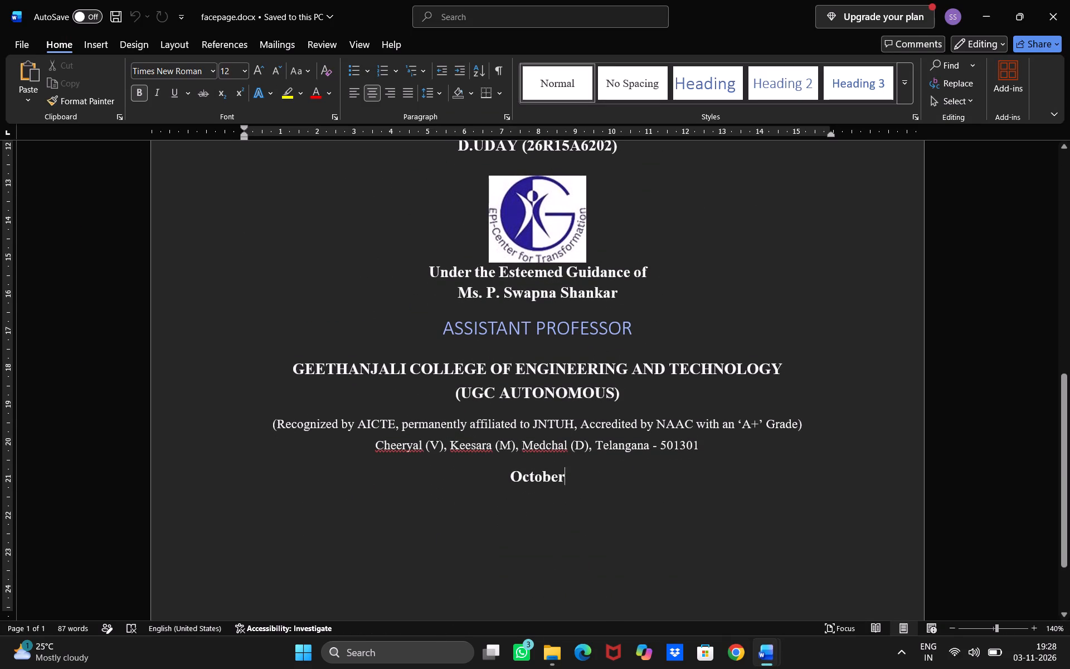
pyautogui.press('space')
pyautogui.hotkey('shift', '(')
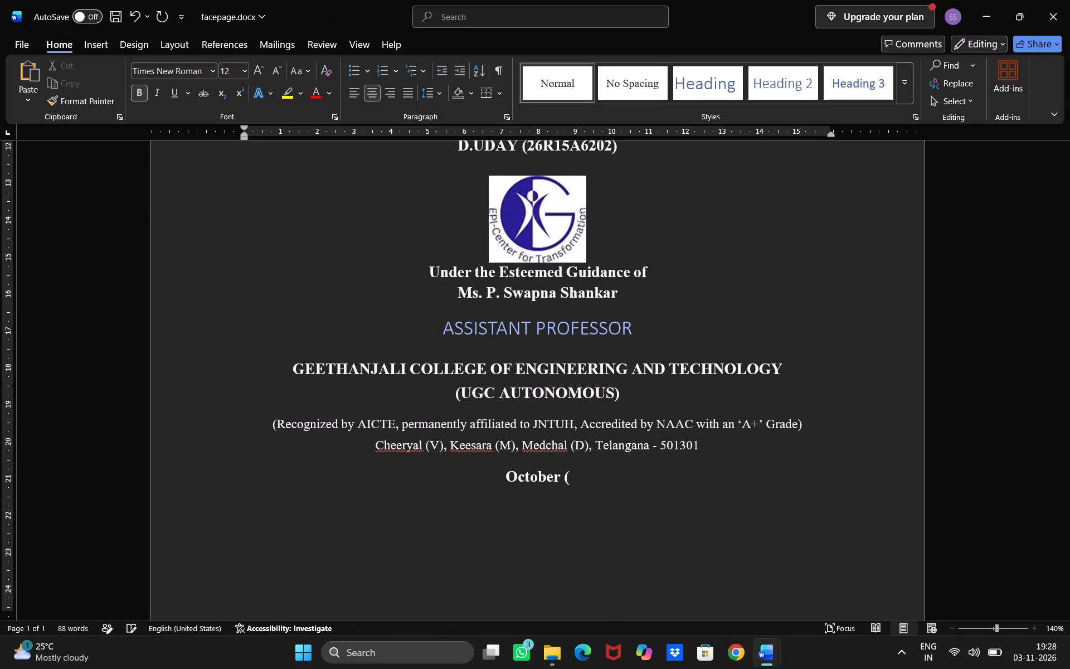
pyautogui.write('20')
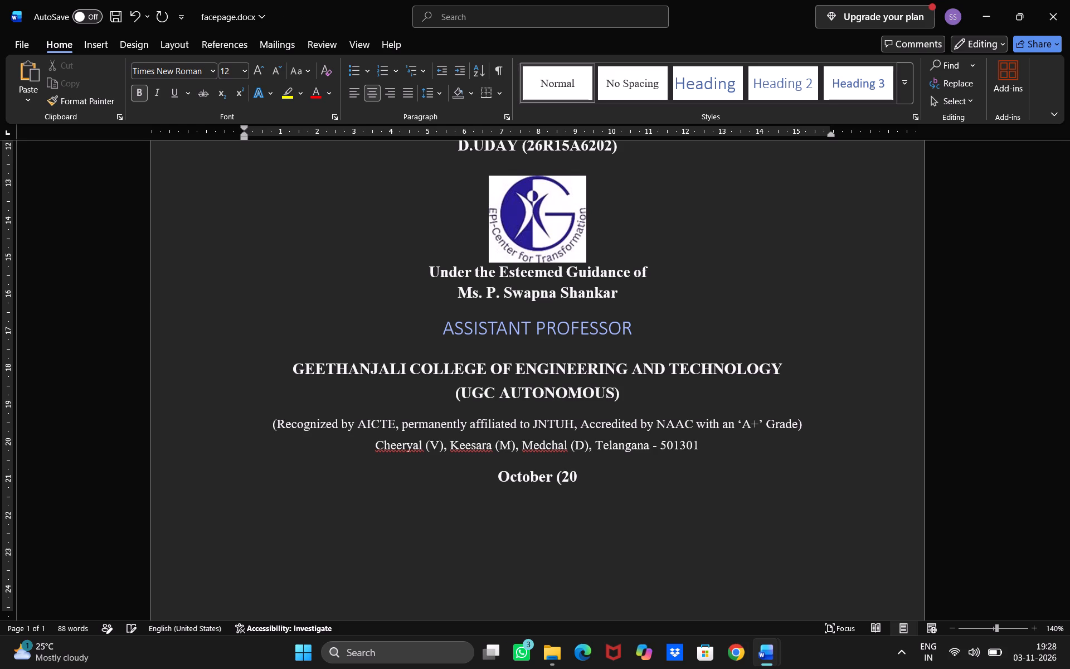
pyautogui.write('26')
pyautogui.hotkey('shift', ')')
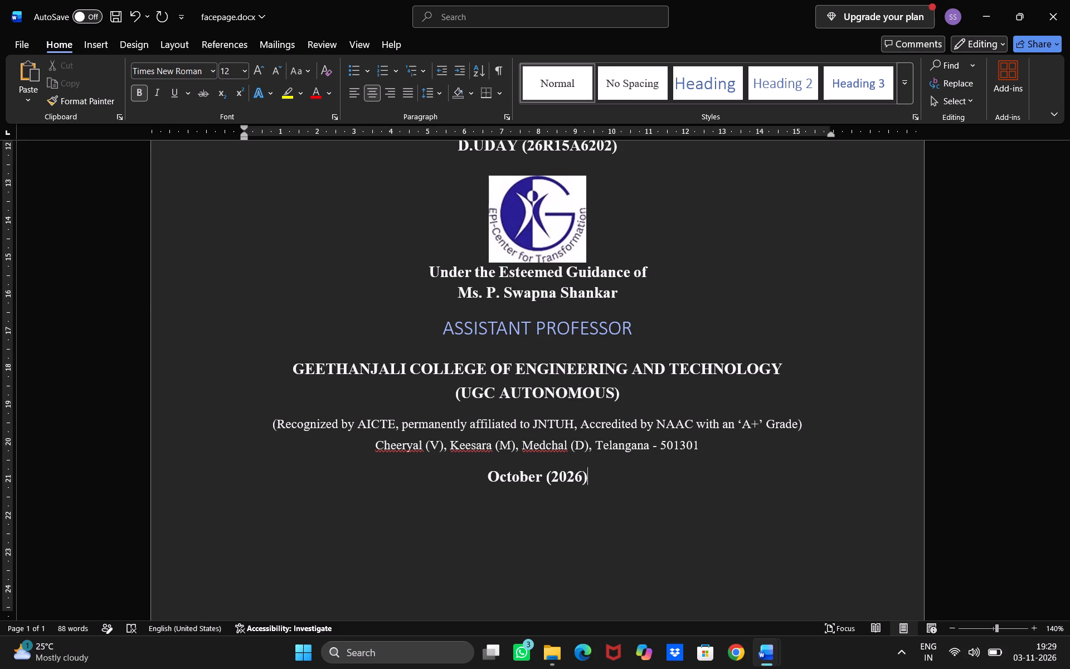
pyautogui.hotkey('ctrl', 's')
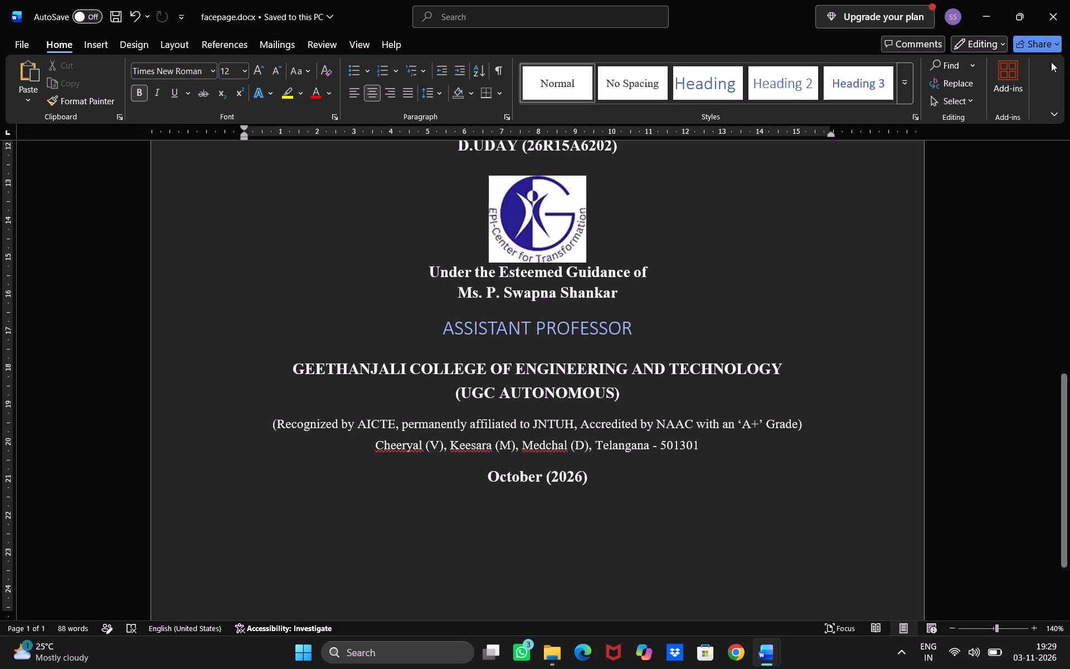
pyautogui.click(1049, 24)
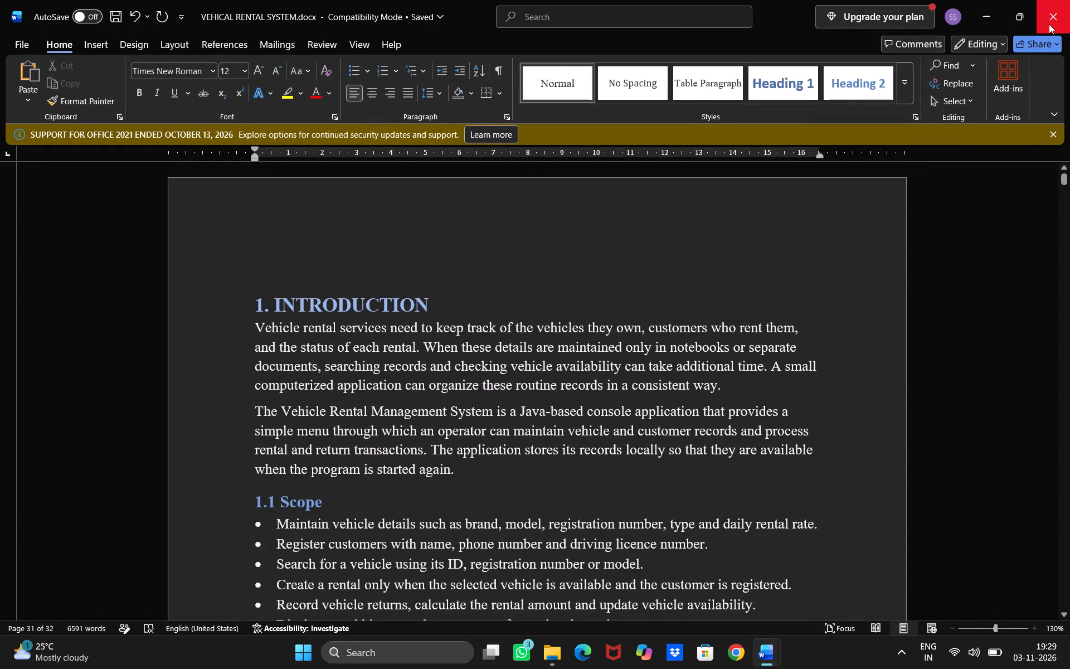
pyautogui.click(725, 652)
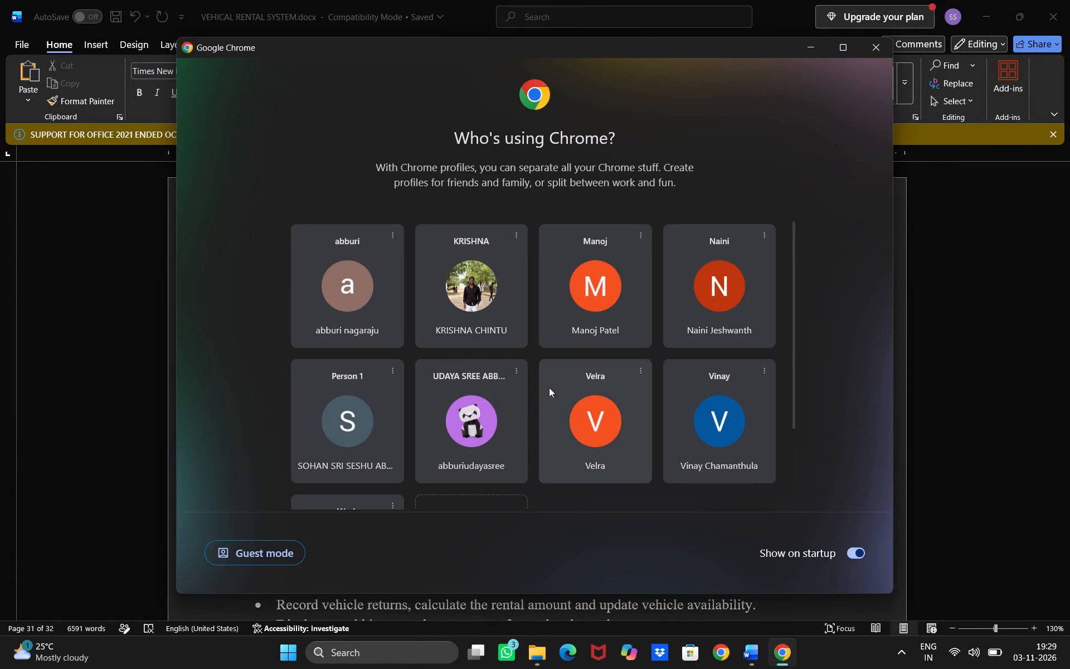
pyautogui.click(386, 311)
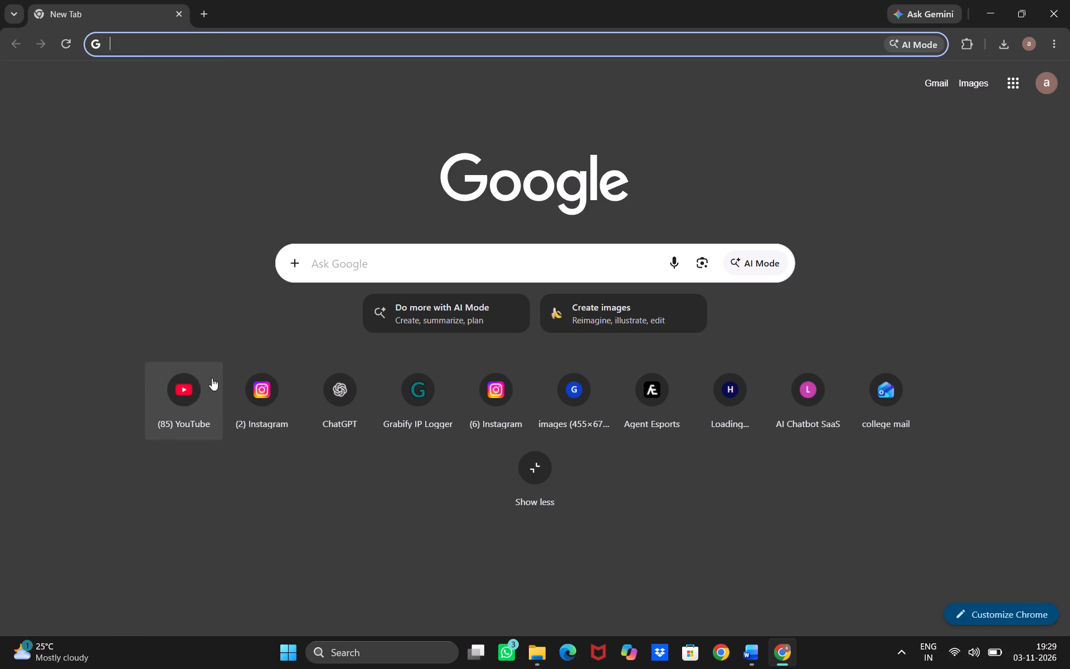
pyautogui.click(454, 266)
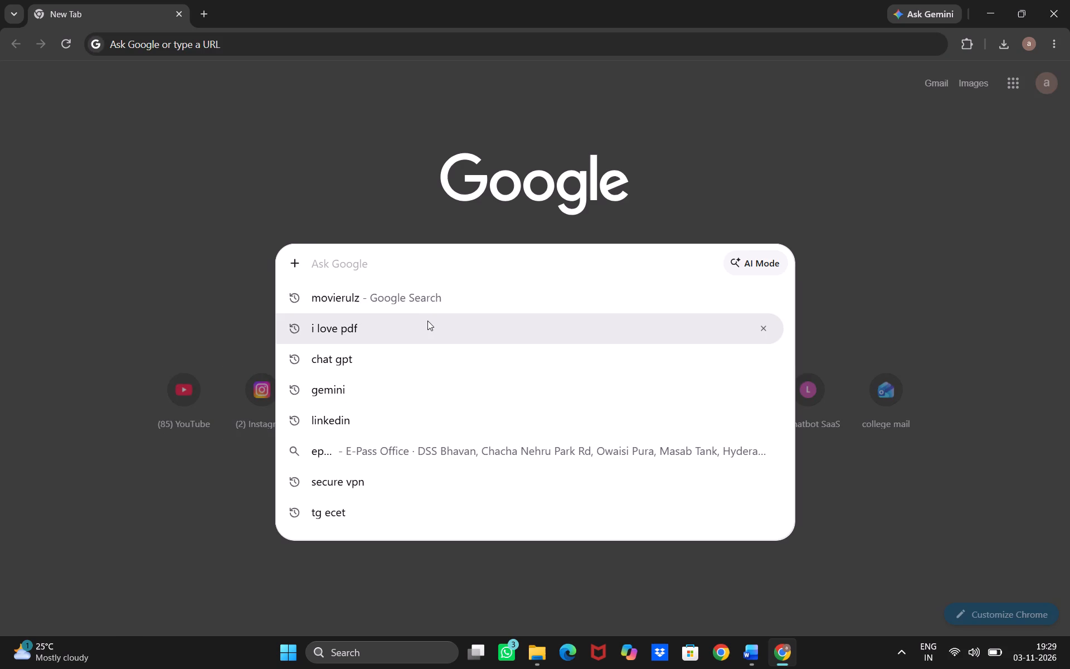
pyautogui.click(427, 321)
pyautogui.click(317, 206)
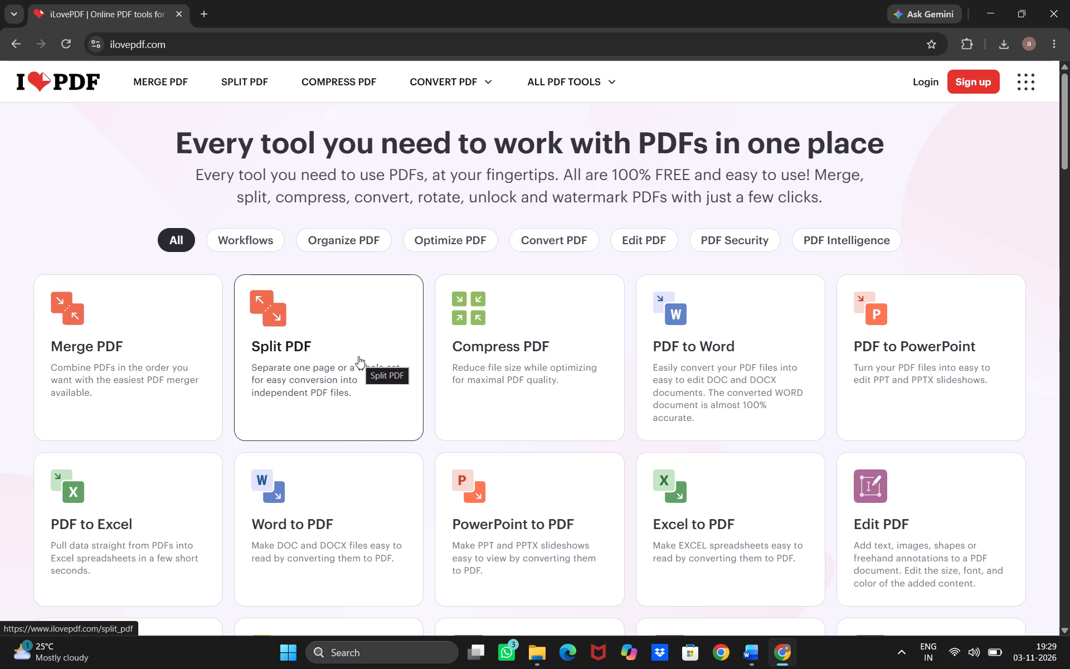
pyautogui.click(335, 472)
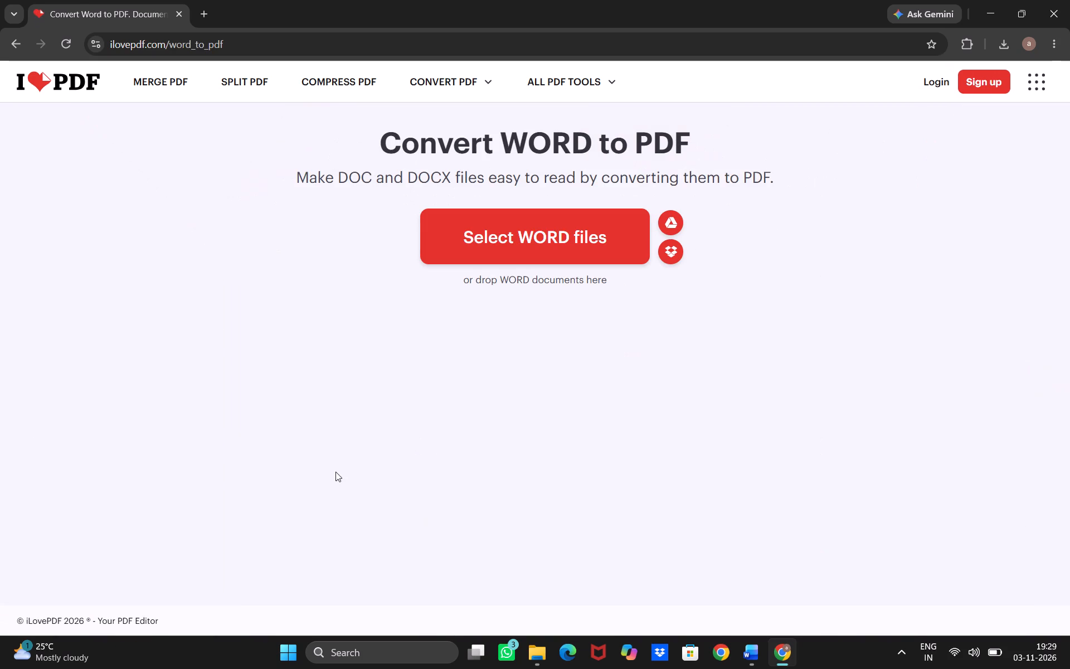
pyautogui.click(509, 246)
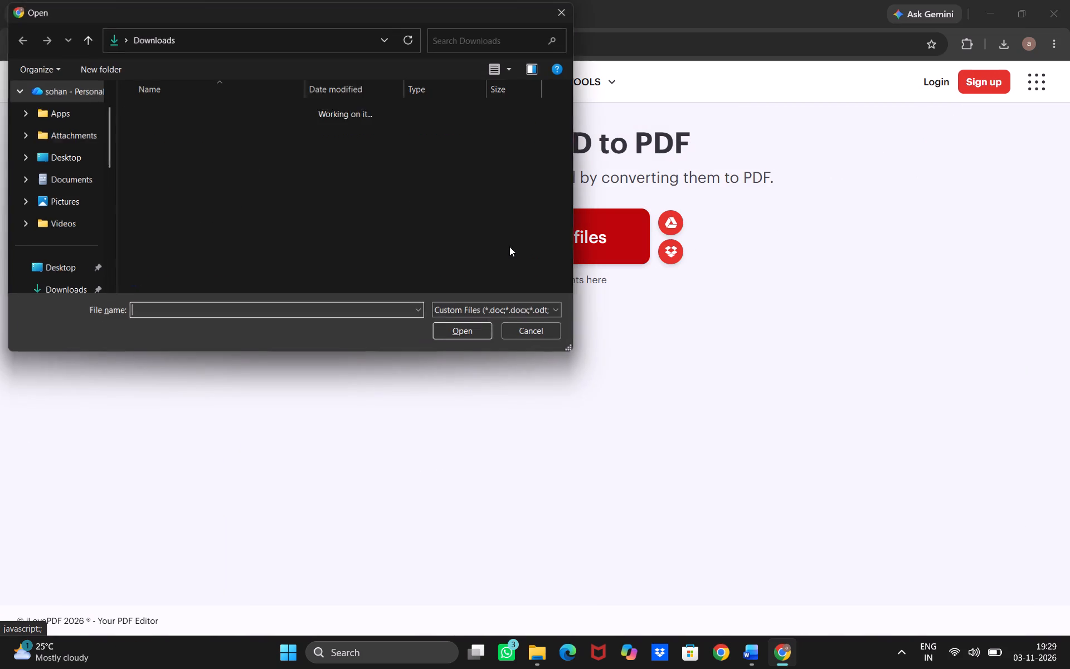
pyautogui.click(339, 120)
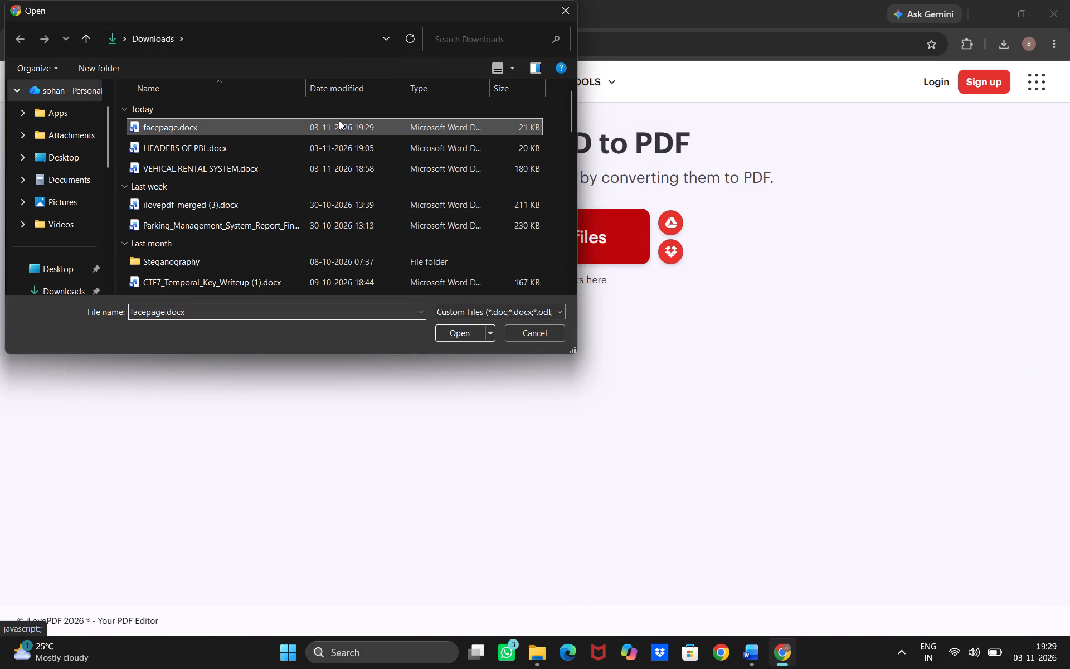
pyautogui.click(451, 333)
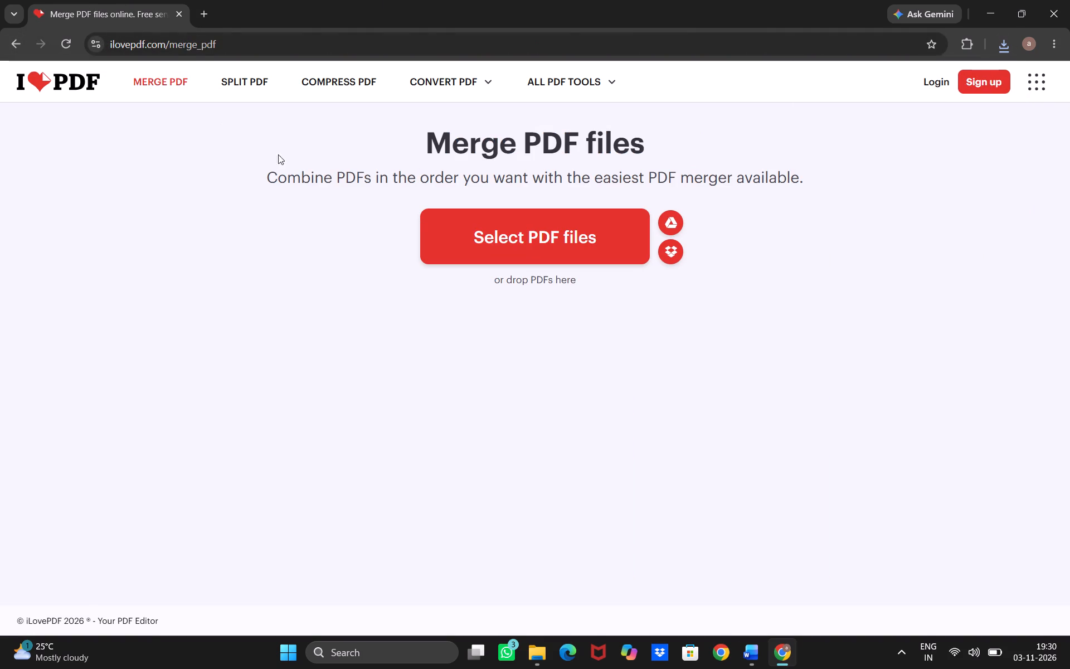
pyautogui.click(493, 241)
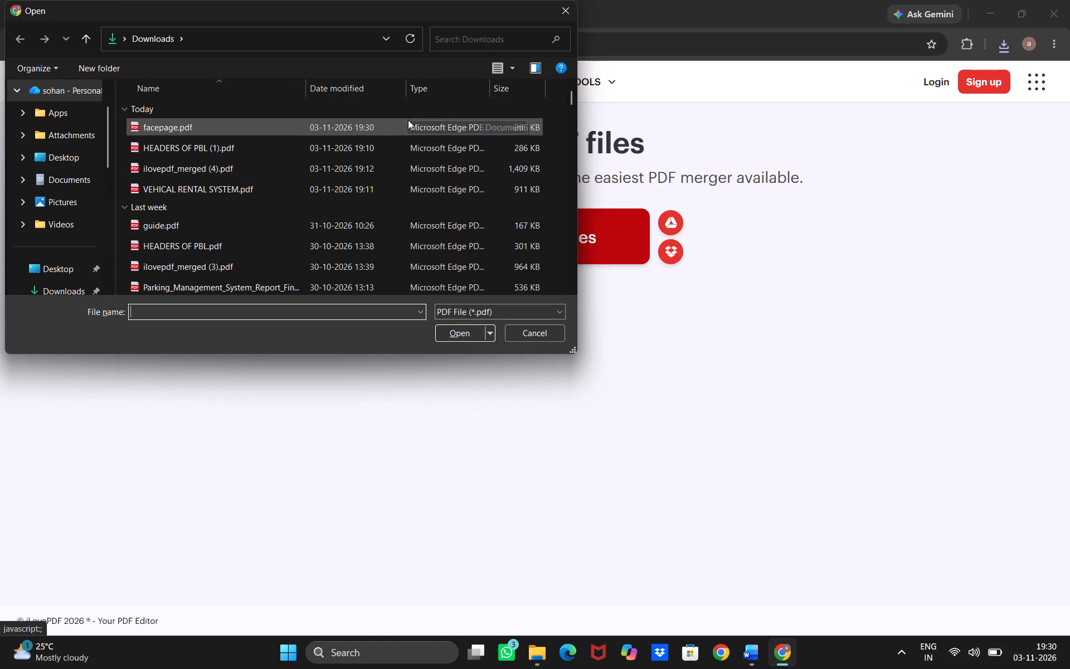
pyautogui.keyDown('ctrl'); pyautogui.click(402, 133); pyautogui.keyUp('ctrl')
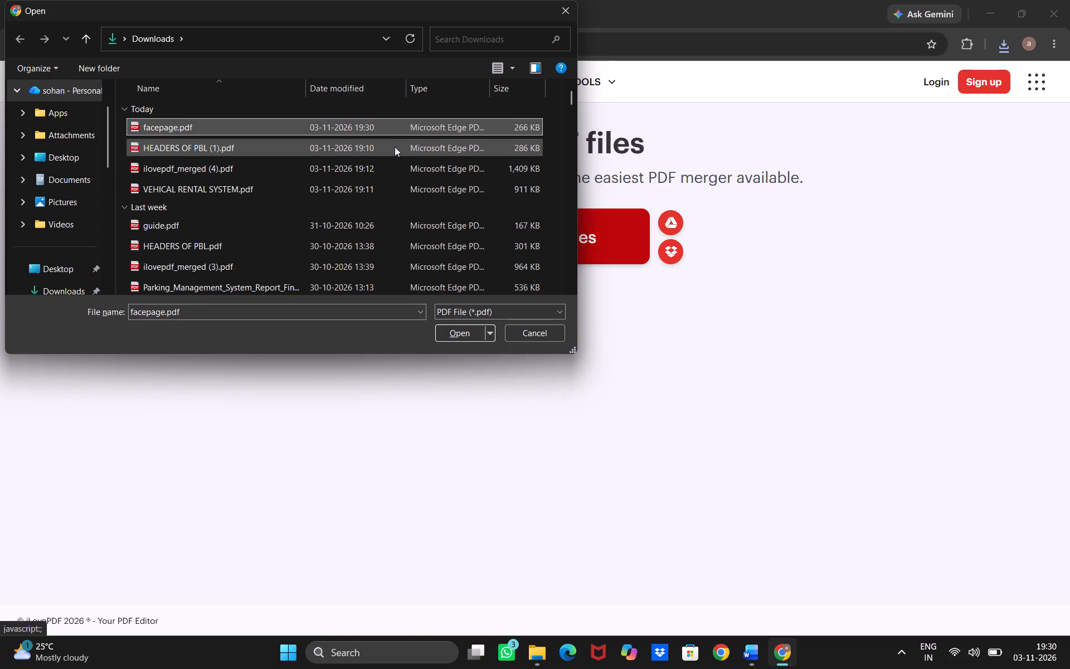
pyautogui.keyDown('ctrl'); pyautogui.click(395, 147); pyautogui.keyUp('ctrl')
pyautogui.keyDown('ctrl'); pyautogui.click(382, 181); pyautogui.keyUp('ctrl')
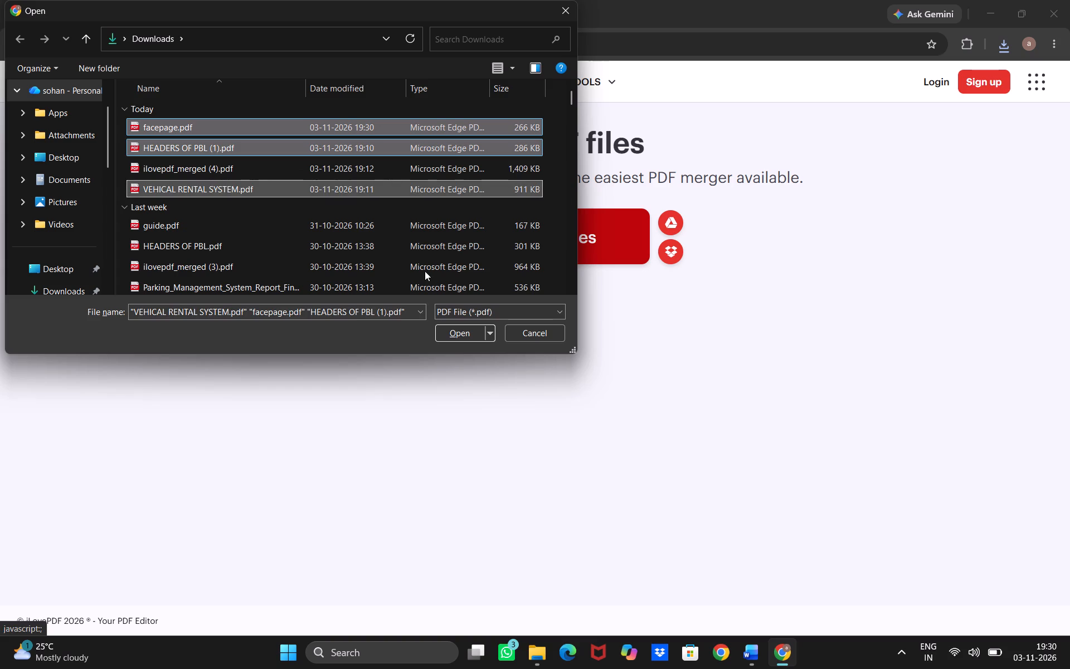
pyautogui.click(460, 333)
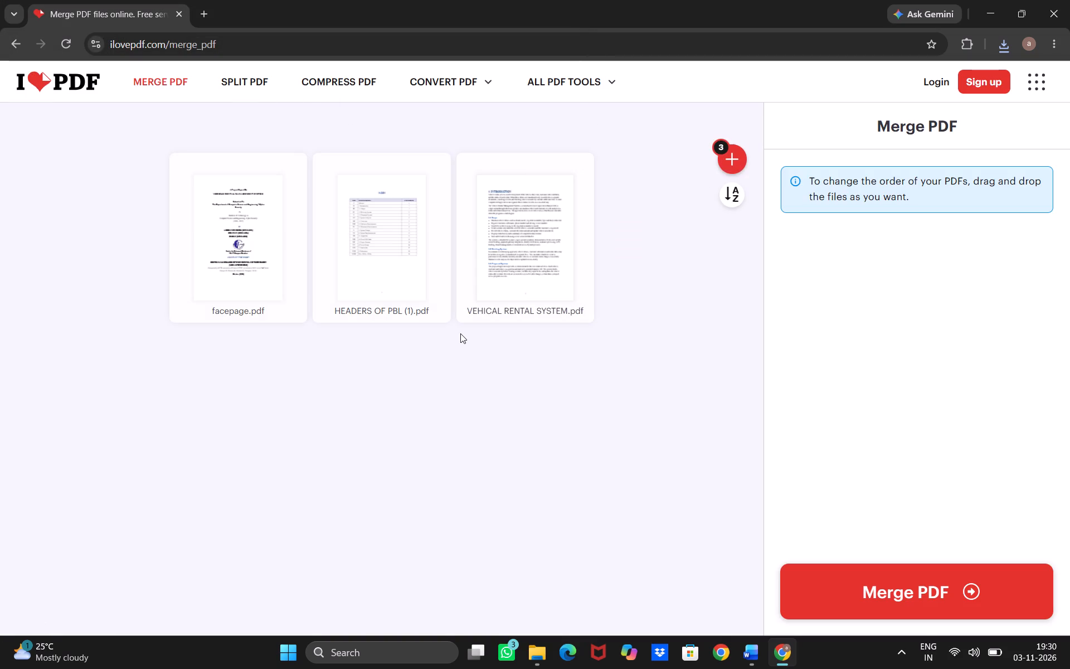
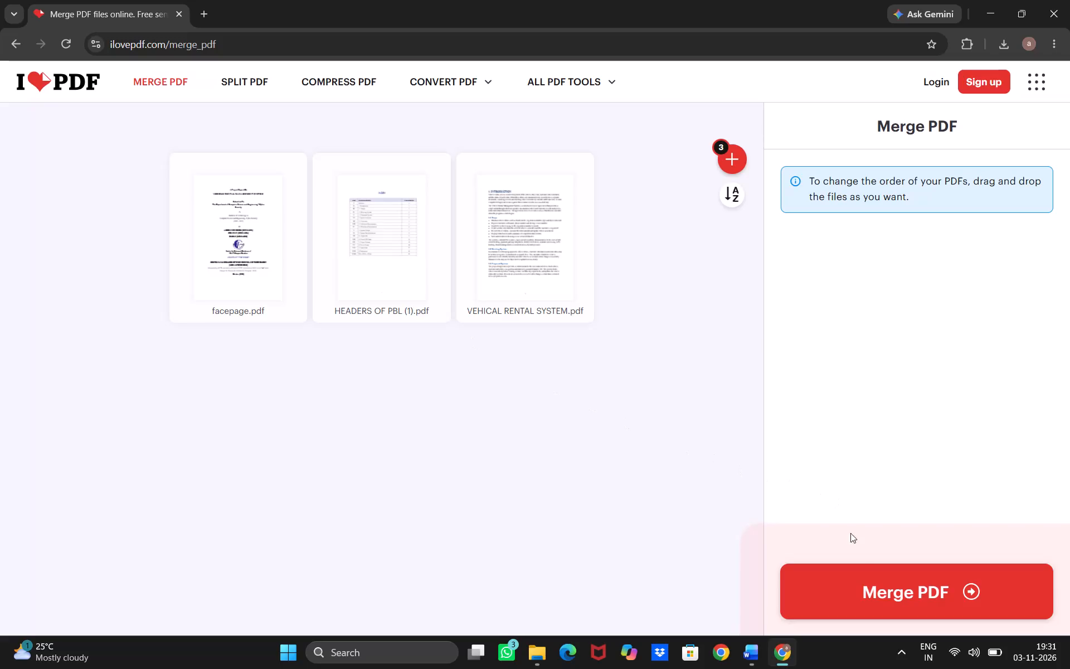
# Merge the three loaded PDFs, in the order face page, headers, report, into a single downloaded PDF.
pyautogui.click(870, 577)
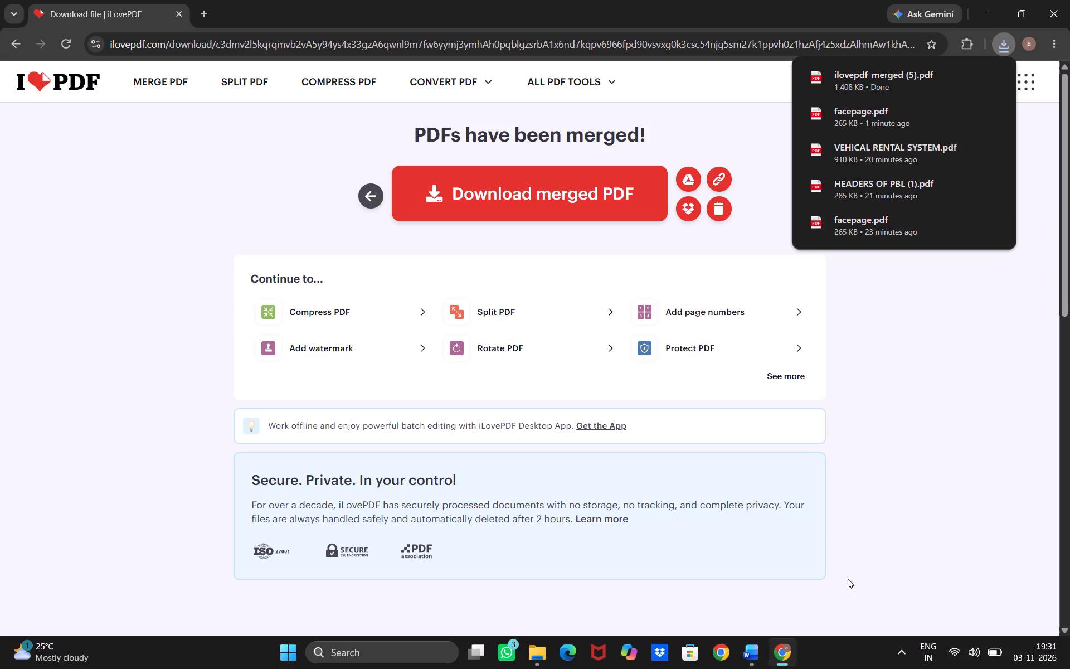
# Open the newly merged PDF and review its pages from the face page through to the start of the Java source code.
pyautogui.click(865, 82)
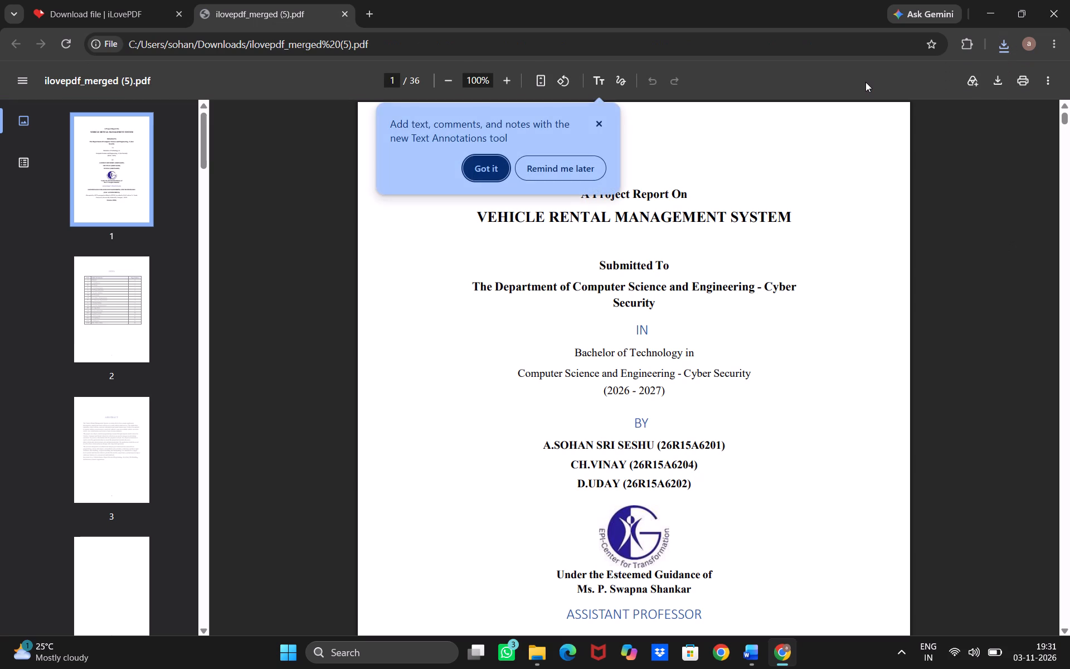
pyautogui.hscroll(1, 1012, 176)
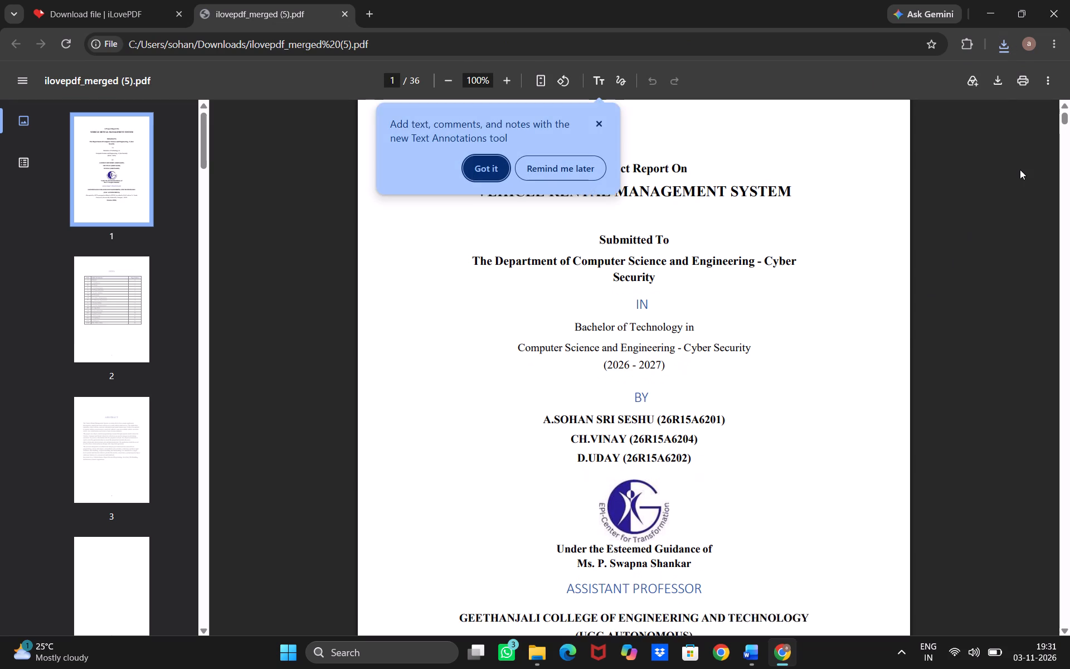
pyautogui.hscroll(1, 1020, 169)
pyautogui.scroll(-2, 1069, 45)
pyautogui.scroll(-1, 921, 311)
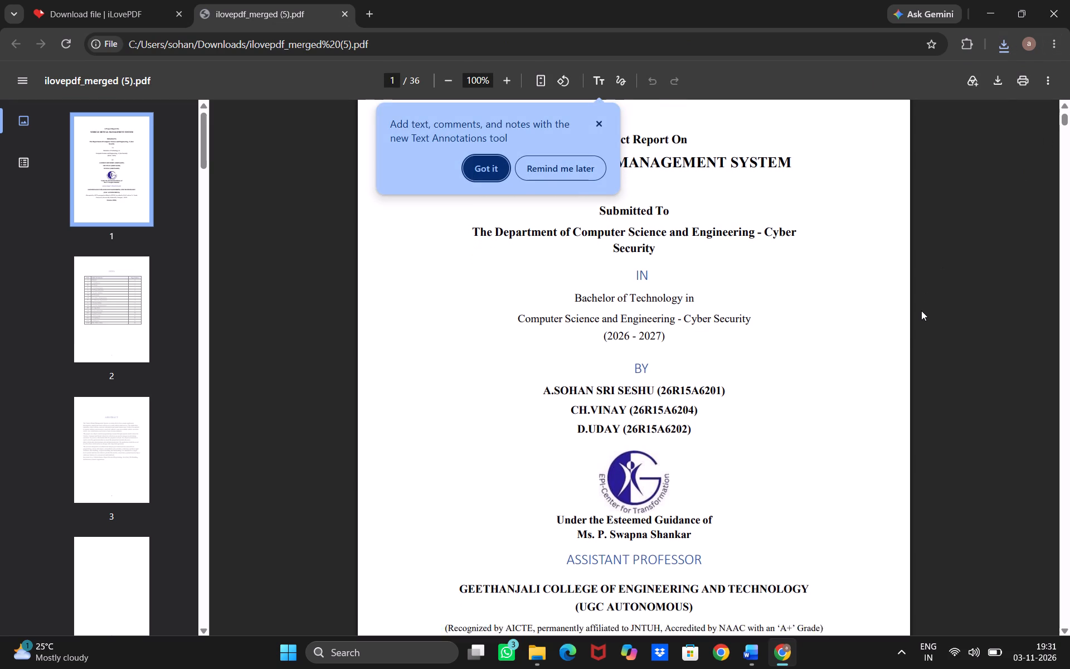
pyautogui.scroll(-6, 921, 311)
pyautogui.scroll(-3, 1019, 177)
pyautogui.scroll(-4, 950, 299)
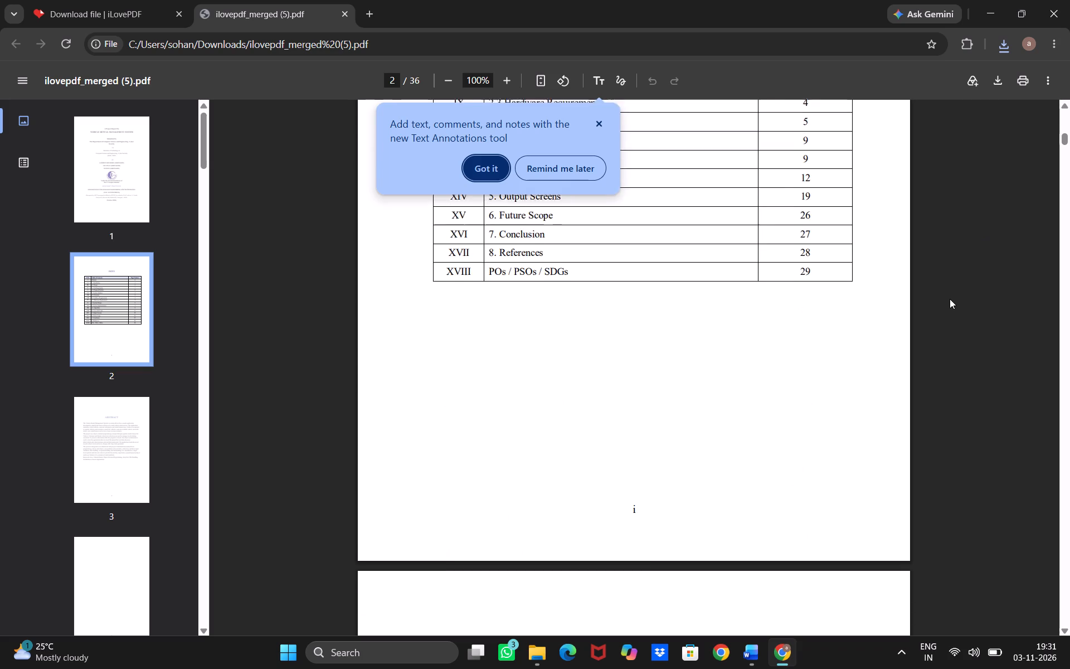
pyautogui.scroll(-7, 950, 299)
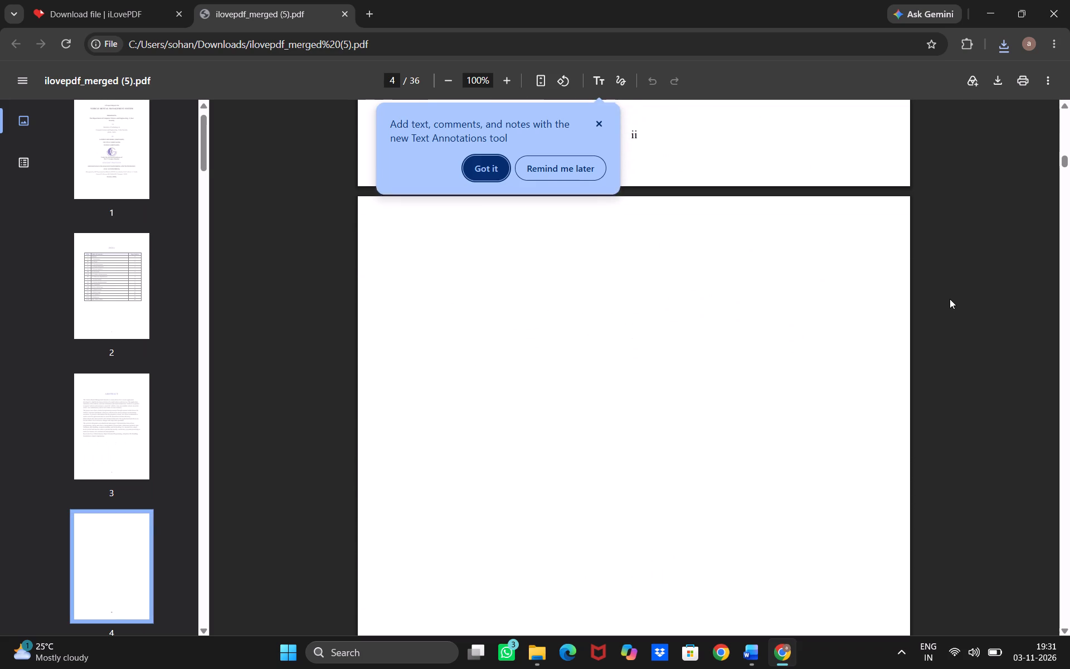
pyautogui.scroll(-6, 1028, 180)
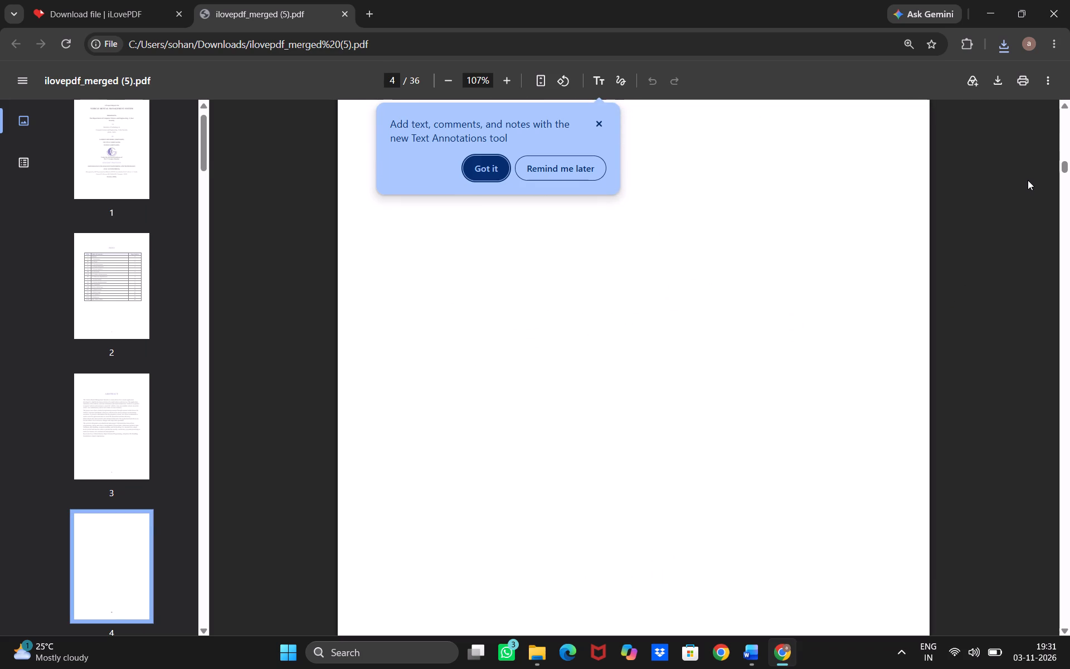
pyautogui.scroll(-4, 1028, 180)
pyautogui.scroll(-2, 1069, 73)
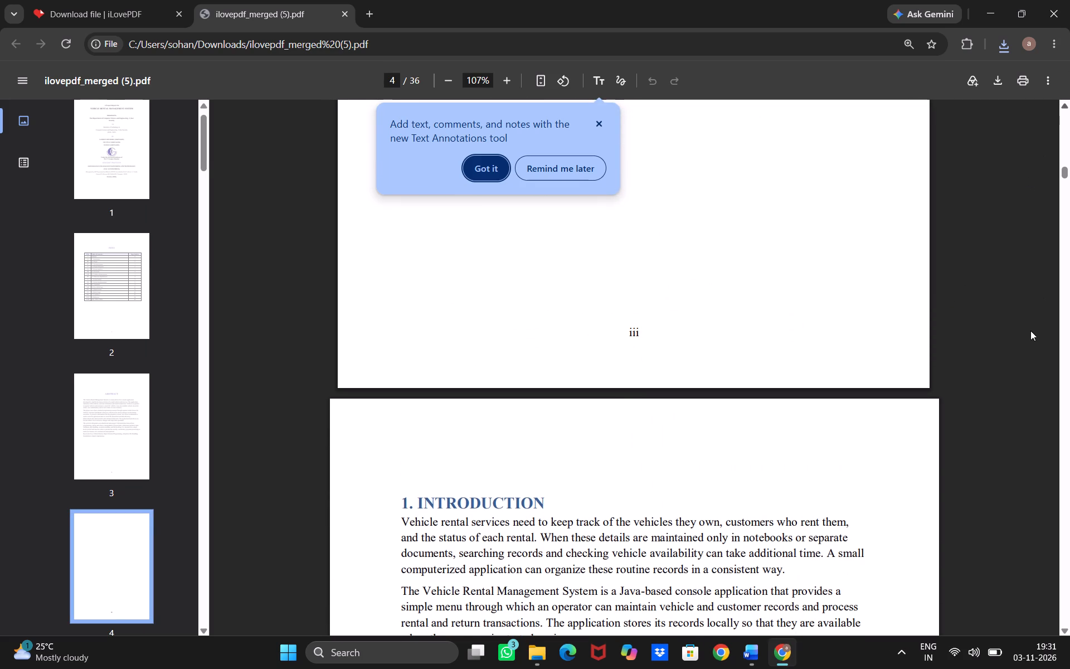
pyautogui.scroll(-3, 1047, 243)
pyautogui.scroll(-9, 1069, 114)
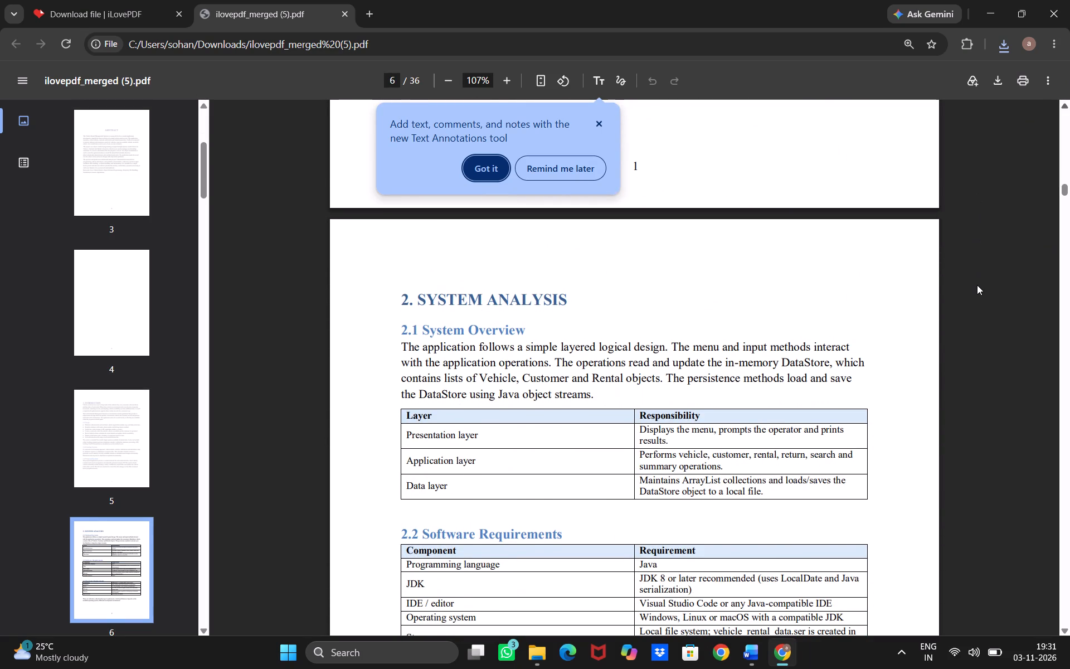
pyautogui.scroll(-7, 977, 285)
pyautogui.scroll(-1, 991, 241)
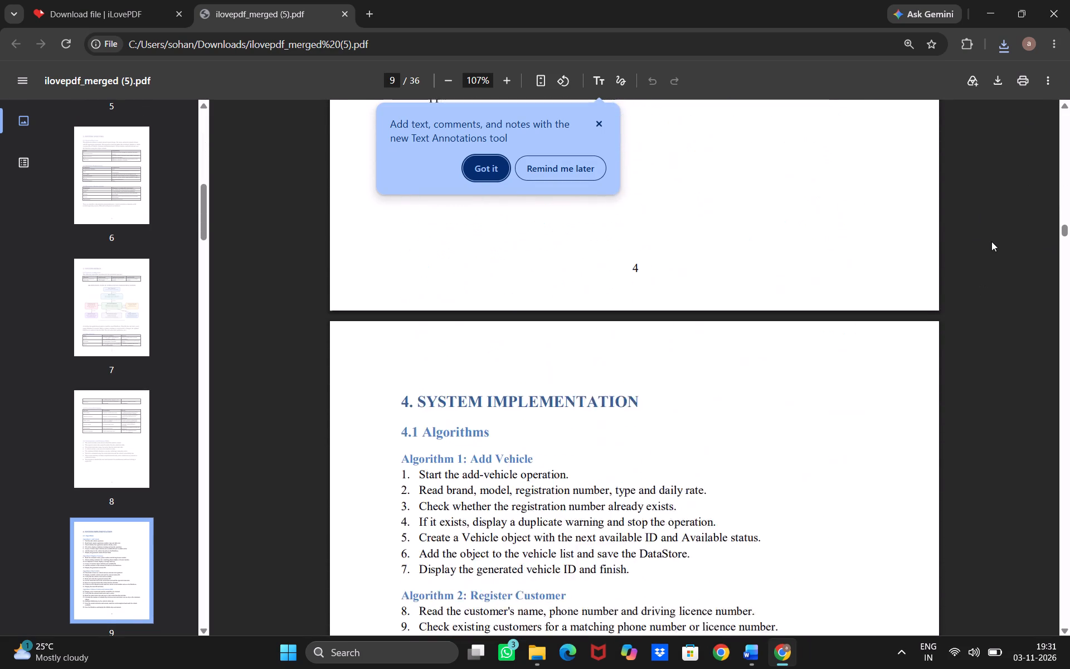
pyautogui.scroll(-6, 1008, 192)
pyautogui.scroll(-2, 1049, 113)
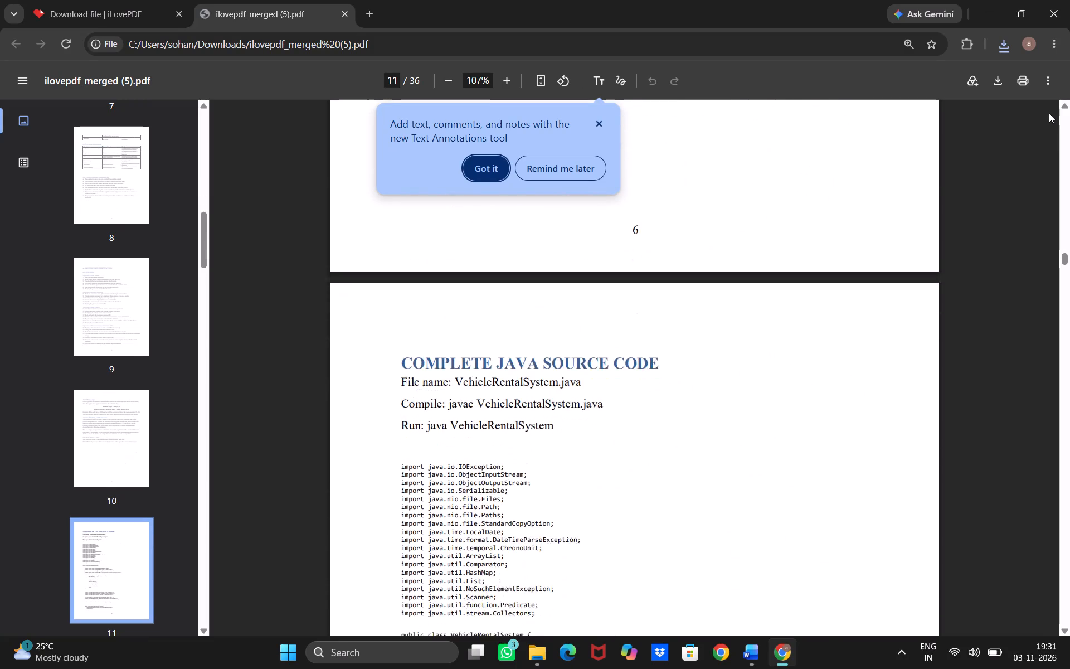
# Open a new browser tab.
pyautogui.click(364, 20)
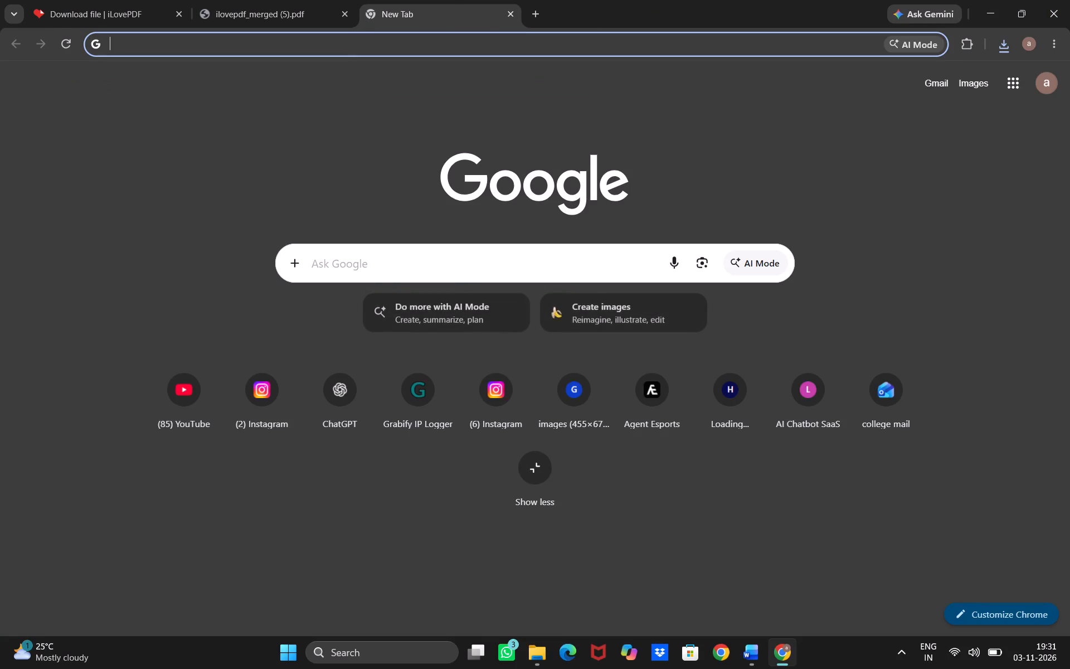